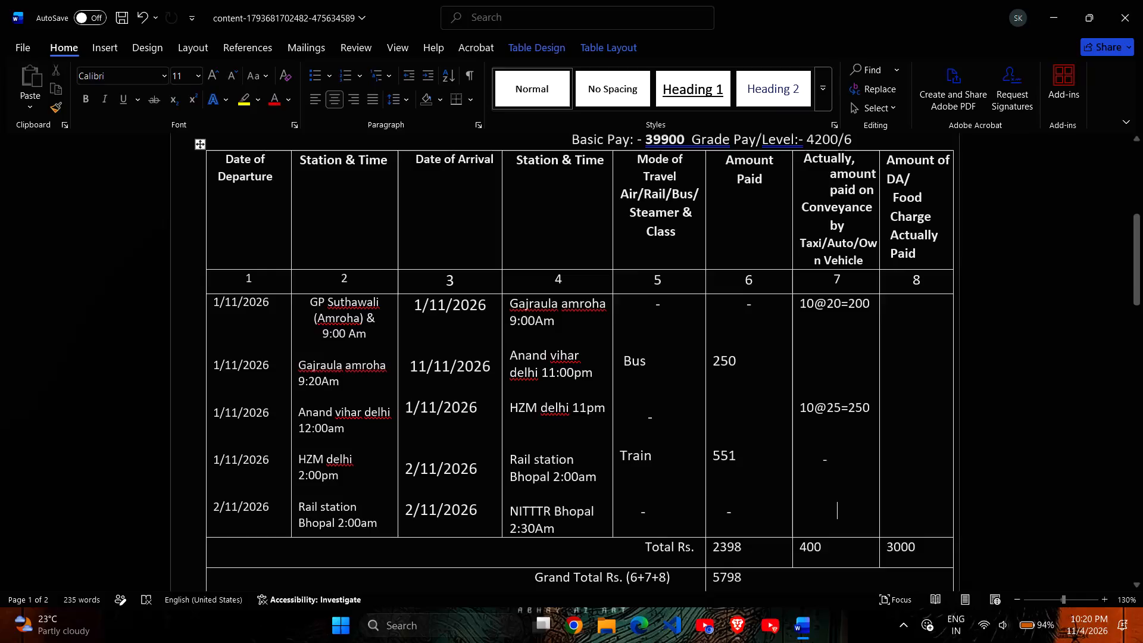
Enter 10@10=100 as the conveyance amount in column 7 for the Rail station Bhopal to NITTTR Bhopal trip.
type("10")
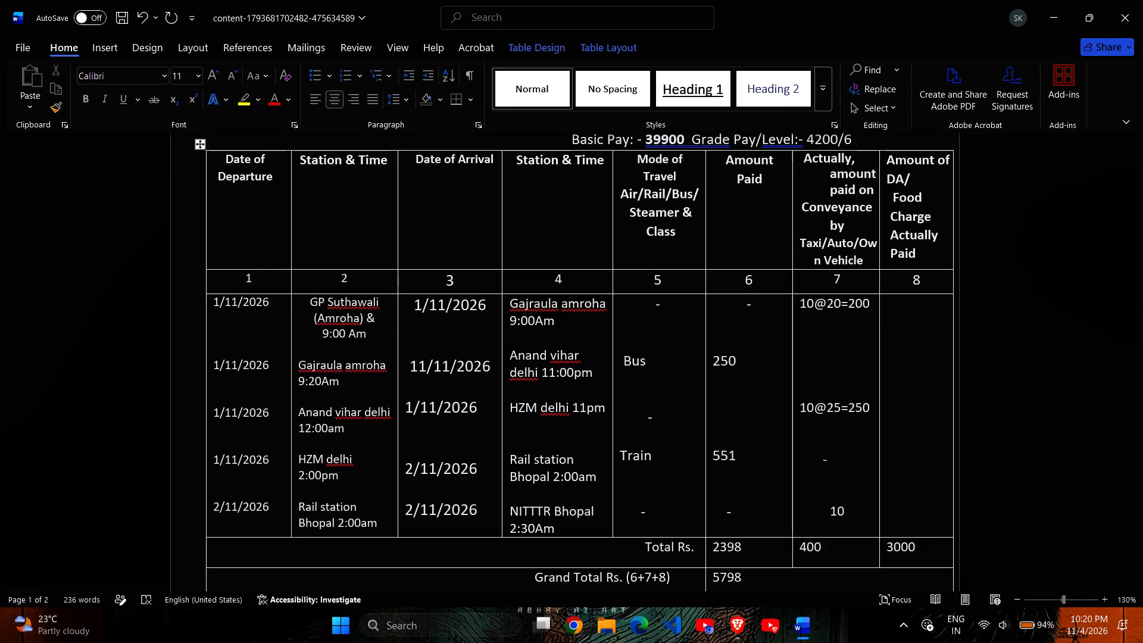
key("shift+at")
type("10")
key("equal")
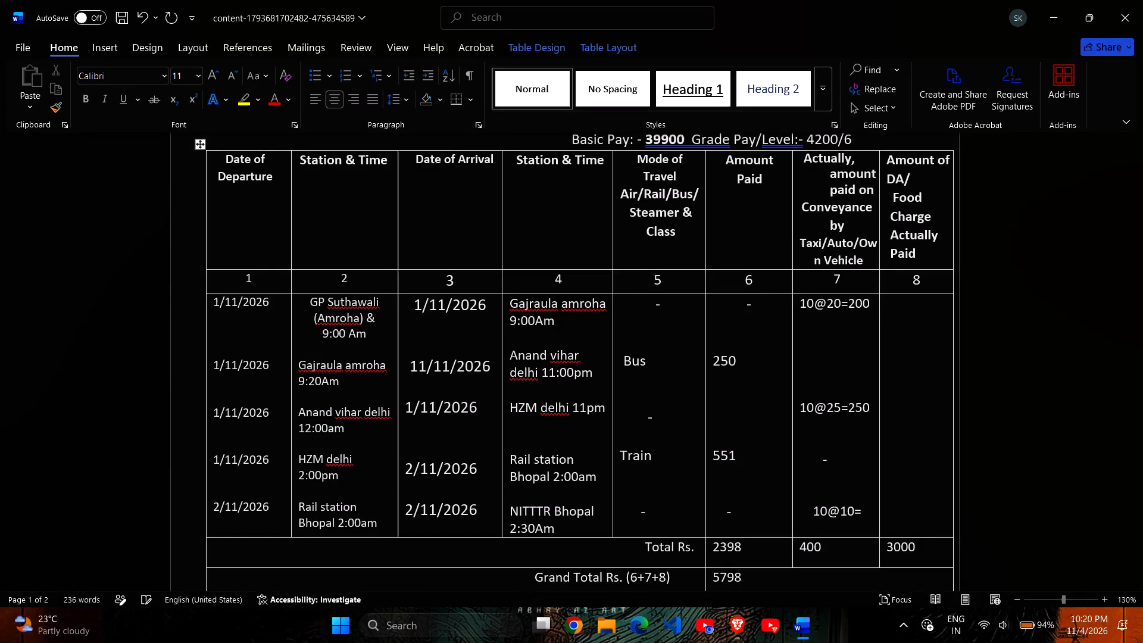
type("100")
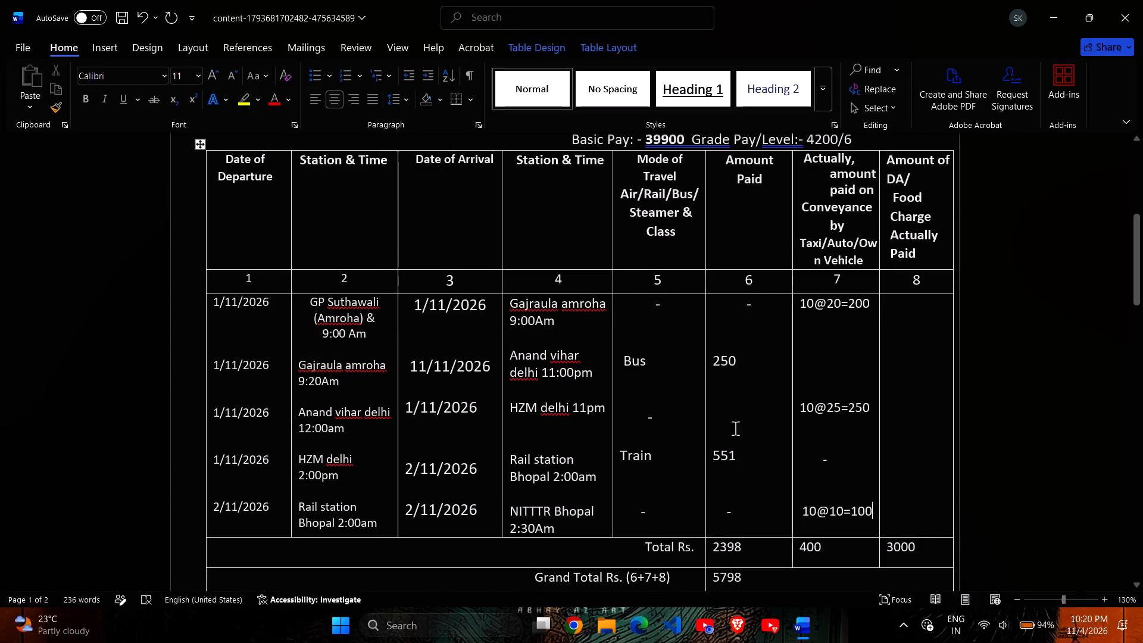
Add a new departure date entry starting 2/11 below the last date in the Date of Departure column, leaving a blank line between.
left_click(279, 505)
key("Return")
key("Return")
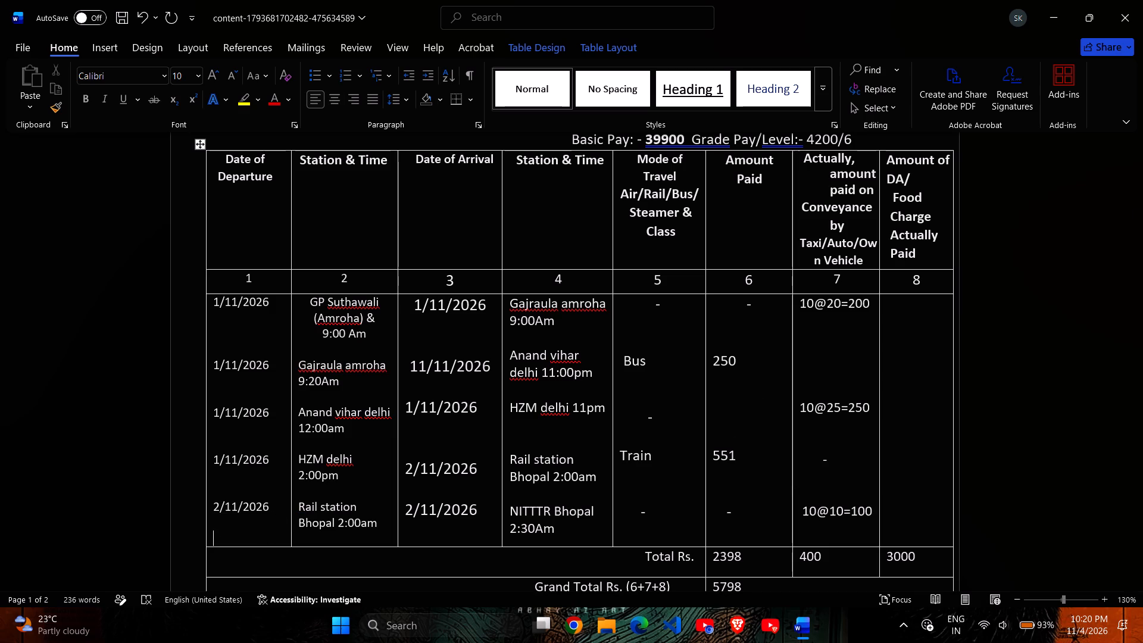
key("s")
key("BackSpace")
type("2/")
type("11")
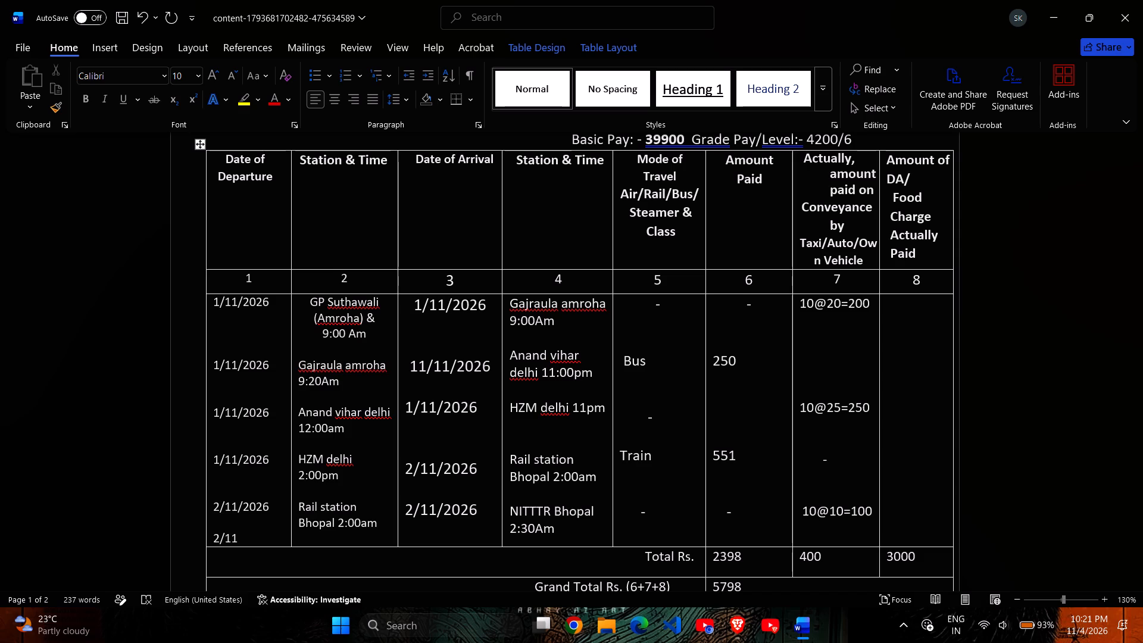
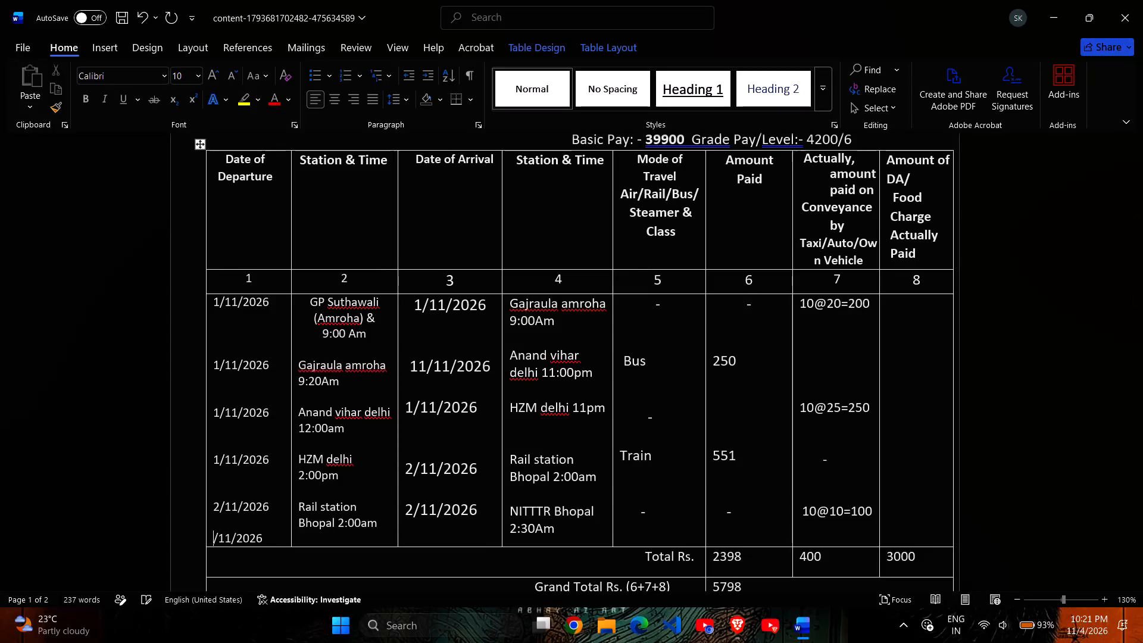
Complete the last date in the Date of Departure column as 6/11/2026.
key("6")
Add NITTR as a departure station below Rail station Bhopal 2:00am in column 2, leaving a blank line between.
left_click(320, 537)
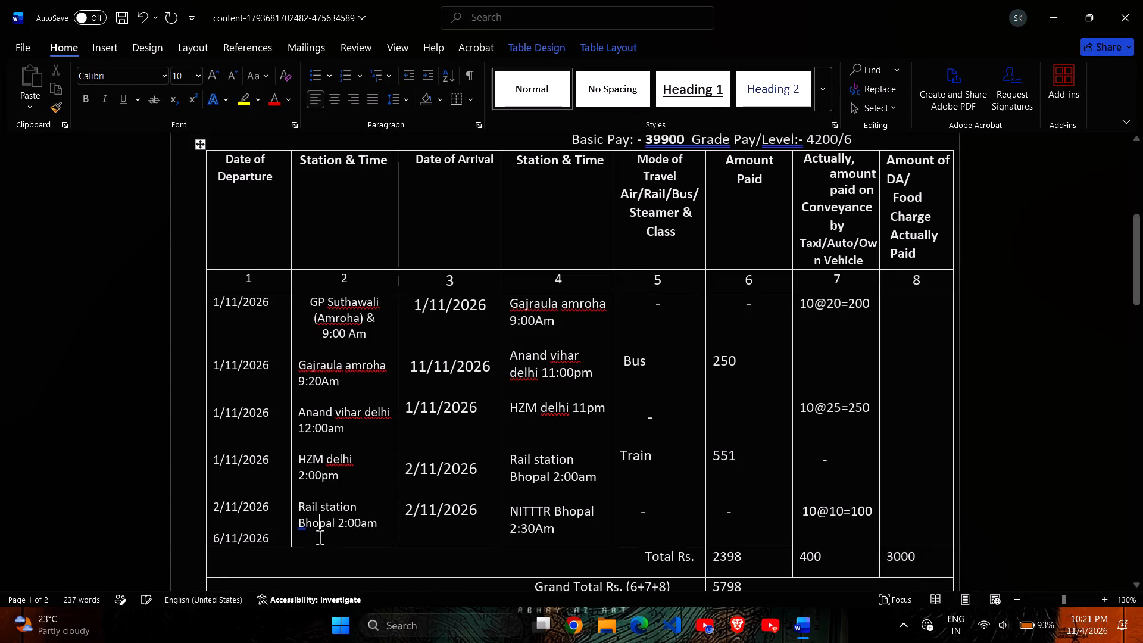
left_click(377, 531)
key("Return")
type("ni")
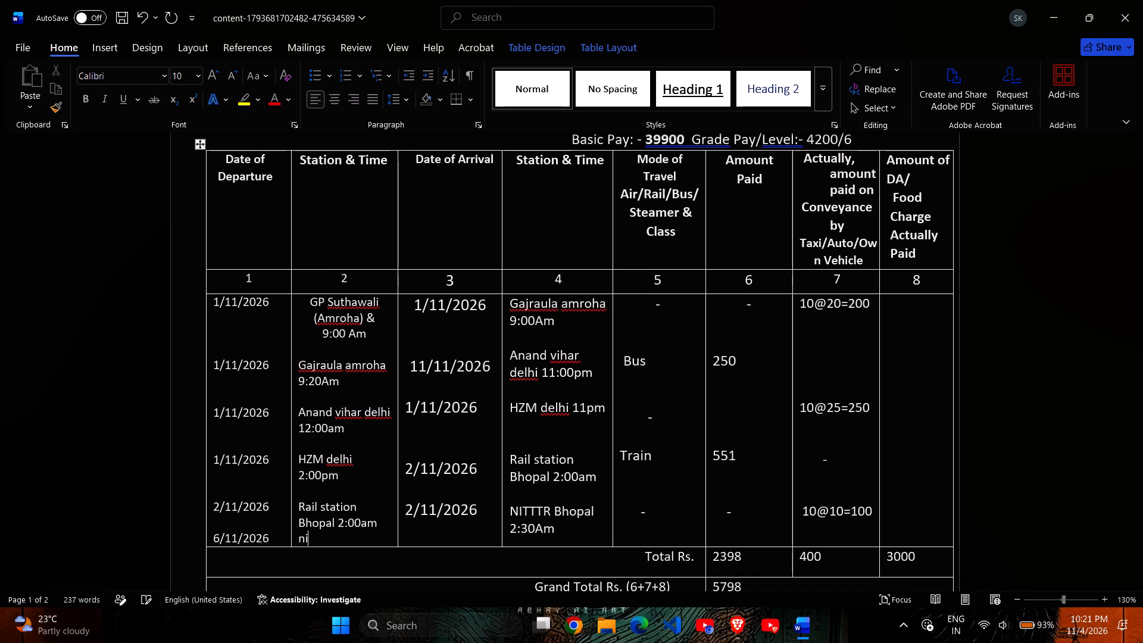
key("BackSpace")
key("BackSpace")
type("NITTR")
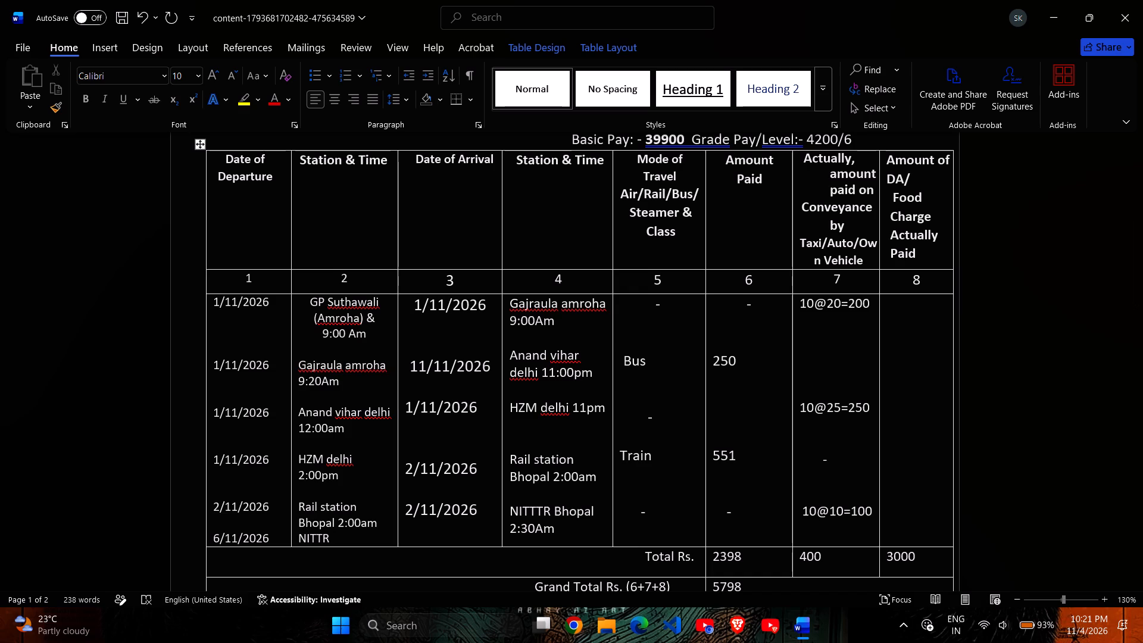
left_click(380, 522)
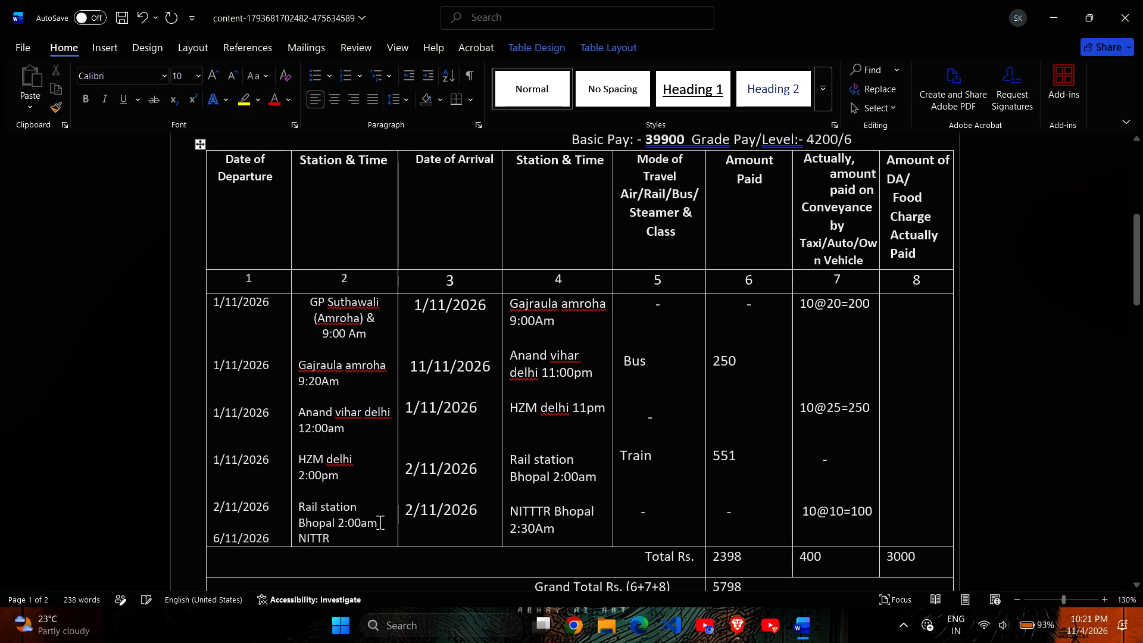
key("Return")
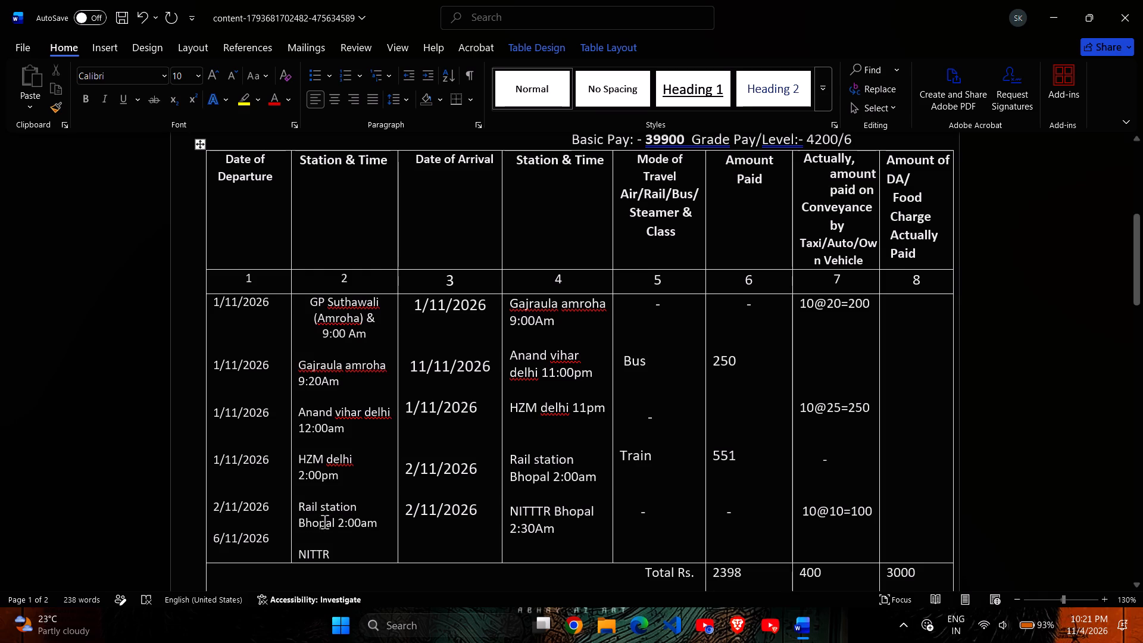
Insert a blank line above the 6/11/2026 departure date to align it with the NITTR entry.
left_click(277, 537)
left_click(214, 538)
key("Return")
Complete the NITTR departure station entry with Bhopal and the time 6:30pm on the line below.
left_click(338, 557)
key("space")
type("bhopal")
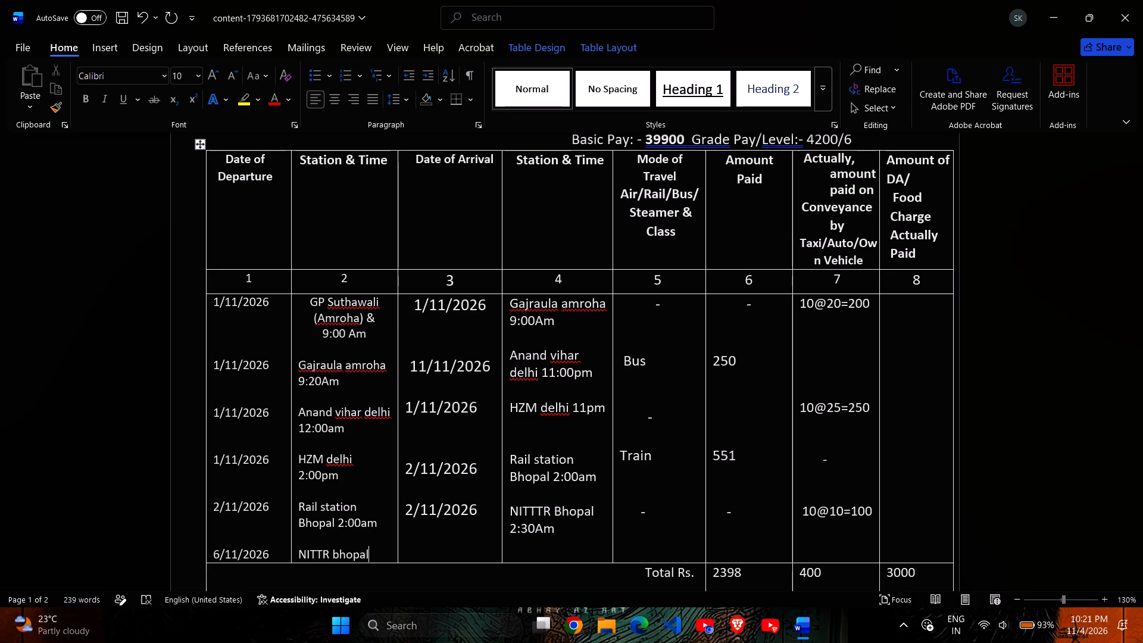
key("Return")
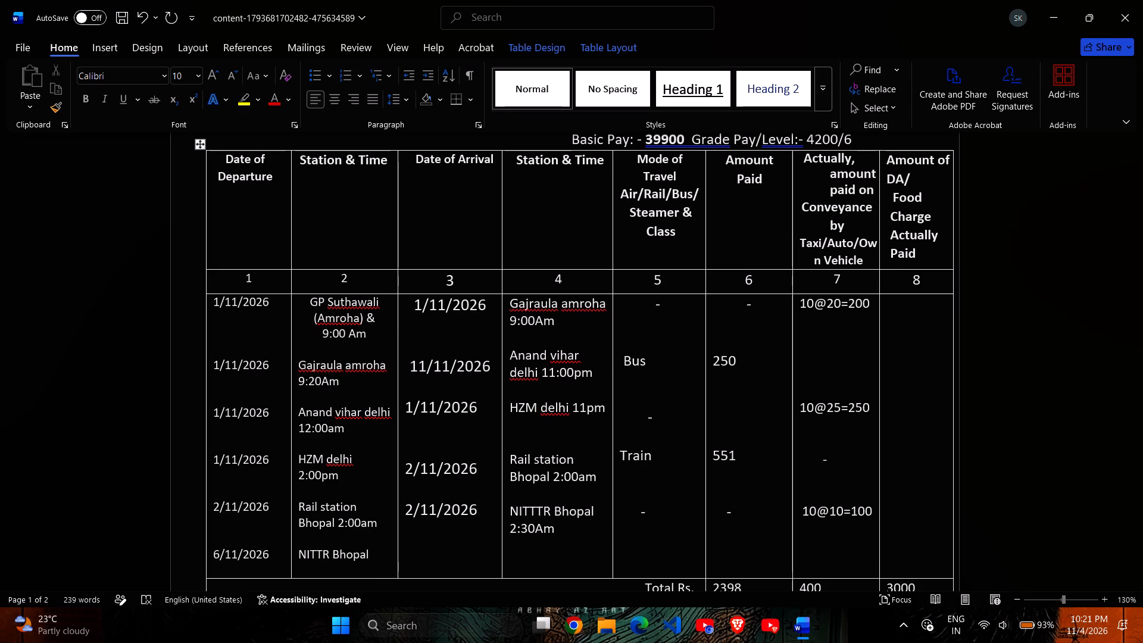
key("6")
key("shift+colon")
type("30pm")
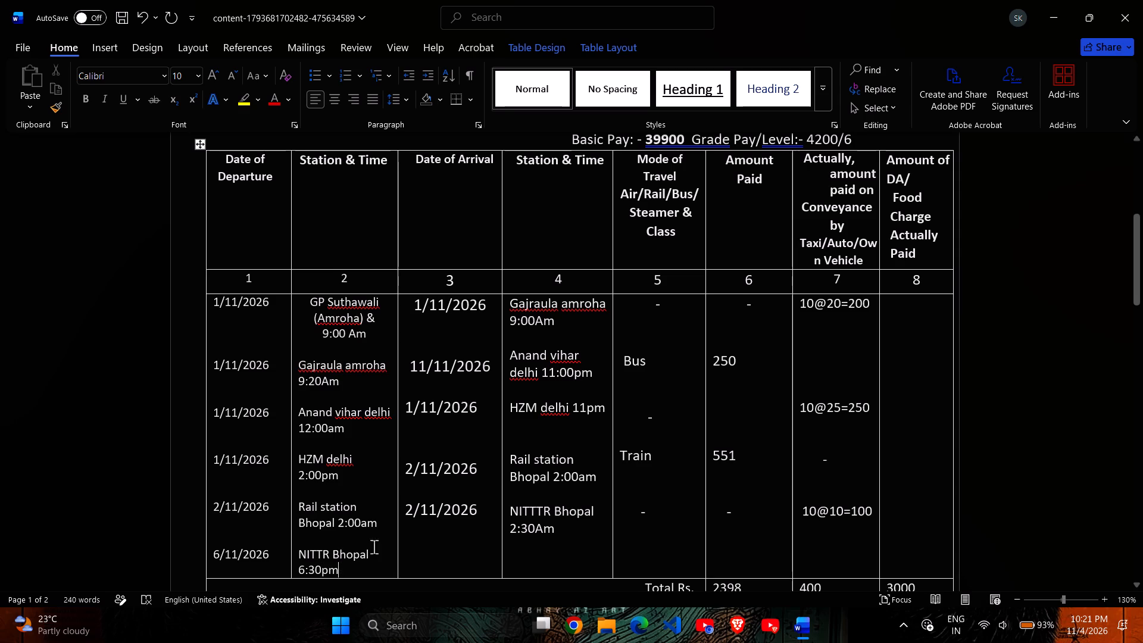
Add the arrival date 6/11/2026 below the last date in the Date of Arrival column, leaving a blank line between.
left_click(428, 559)
left_click(487, 514)
key("Return")
key("Return")
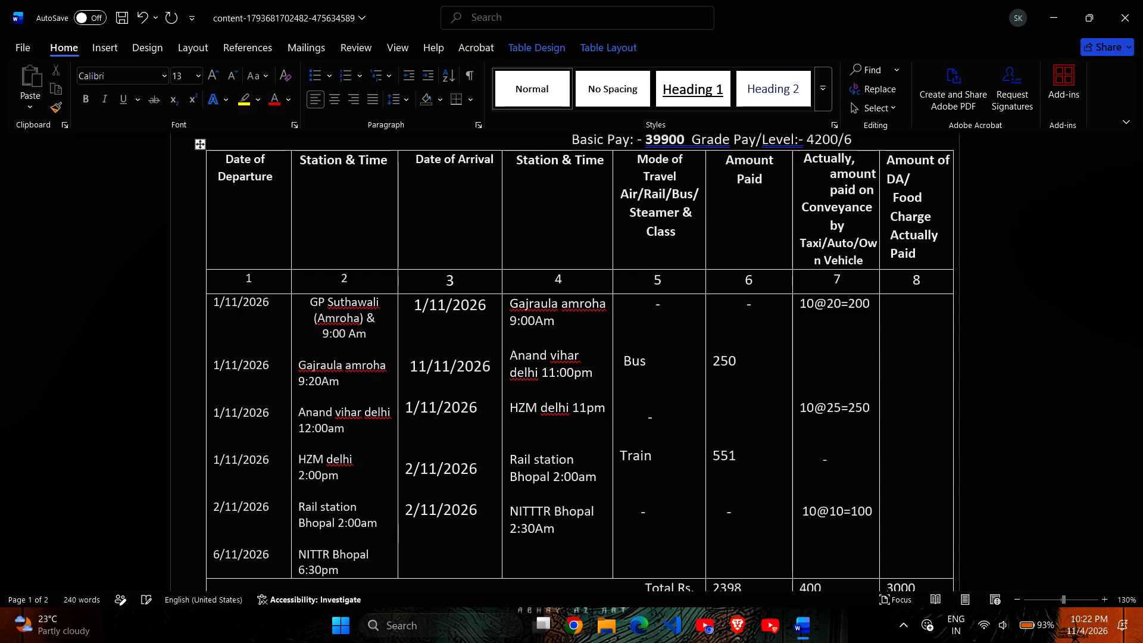
key("2")
key("BackSpace")
type("6/11")
type("/2026")
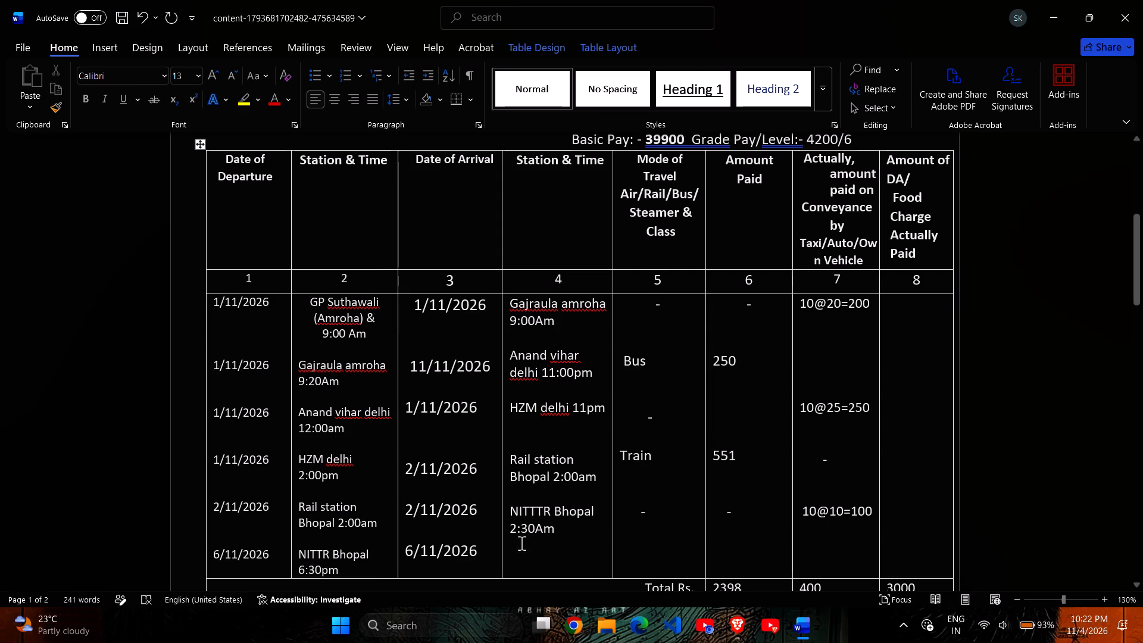
Start a new arrival station entry with "ni" on a new line below NITTTR Bhopal 2:30Am in column 4.
left_click(521, 553)
left_click(566, 540)
key("Return")
key("Return")
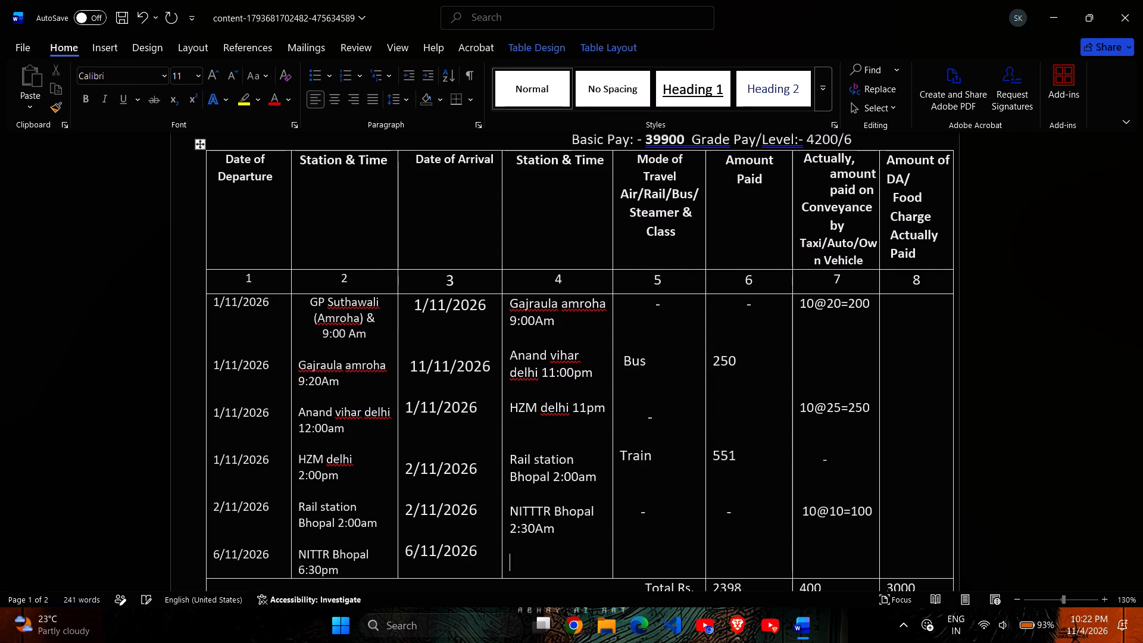
key("d")
key("BackSpace")
key("BackSpace")
key("d")
key("BackSpace")
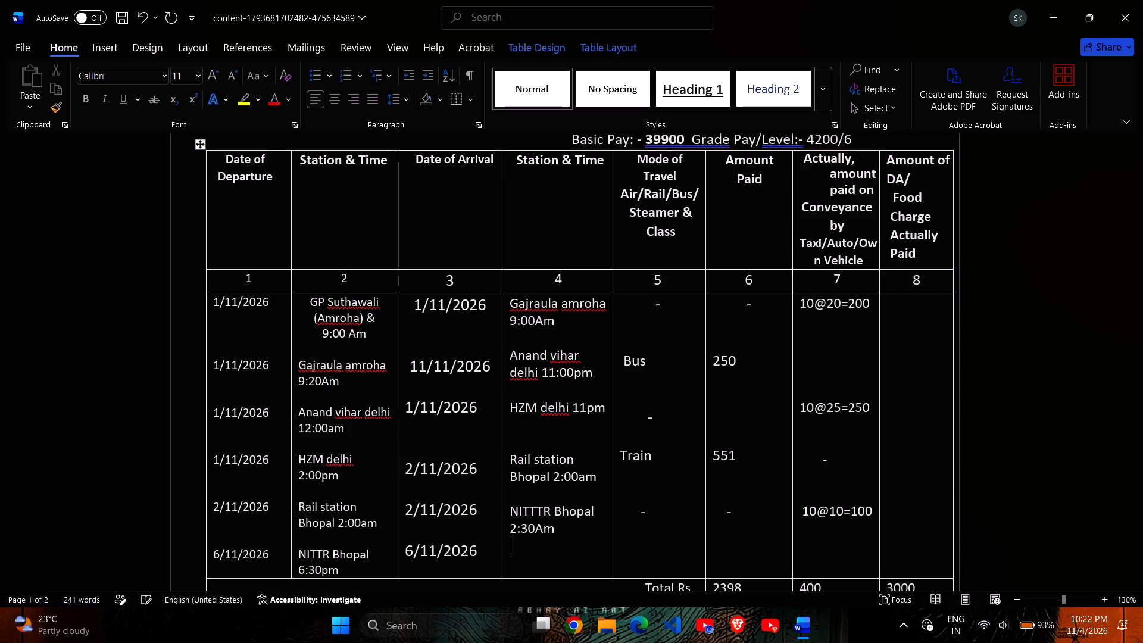
type("ni")
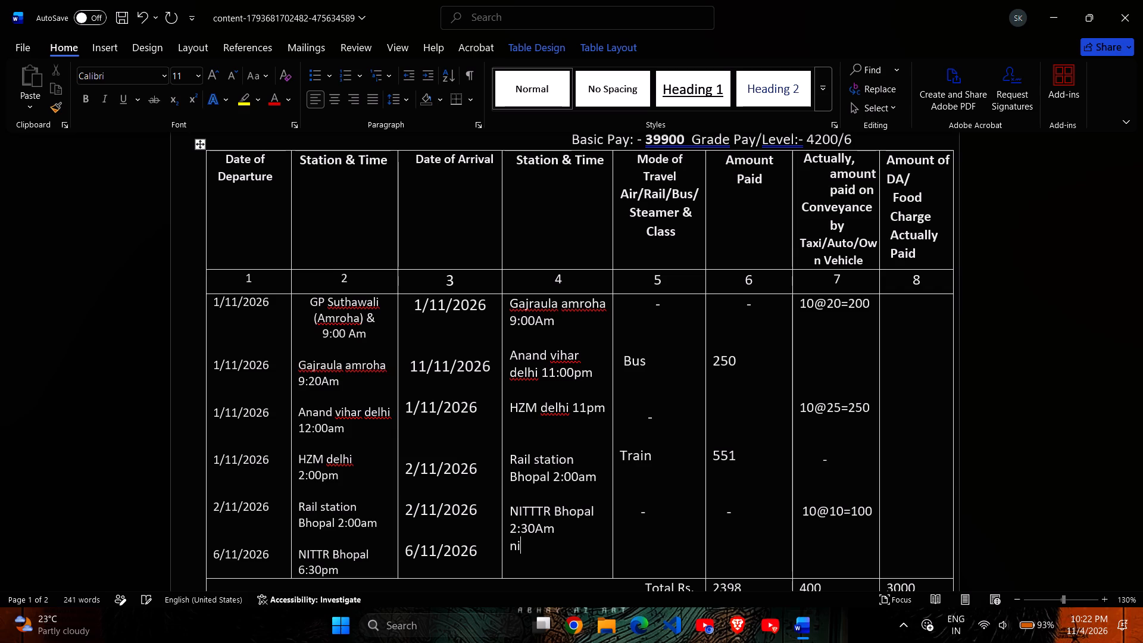
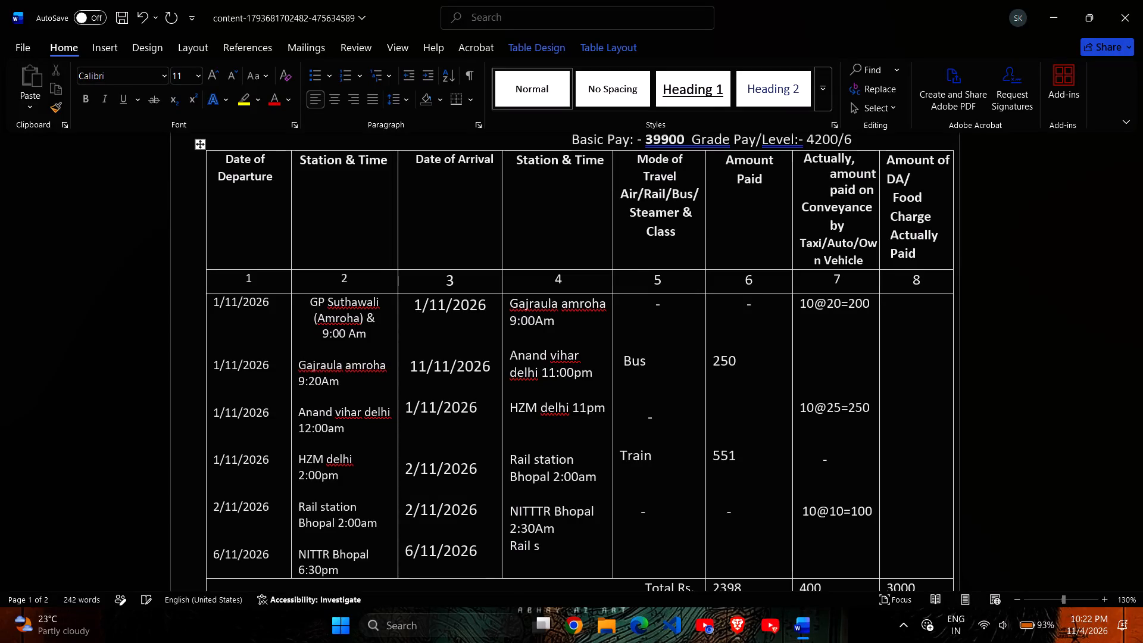
Complete the arrival station entry for 6/11/2026 in column 4 as "Rail station Bhopal", followed by an opening parenthesis.
type("tation")
key("space")
type("Bhopal")
key("shift+parenleft")
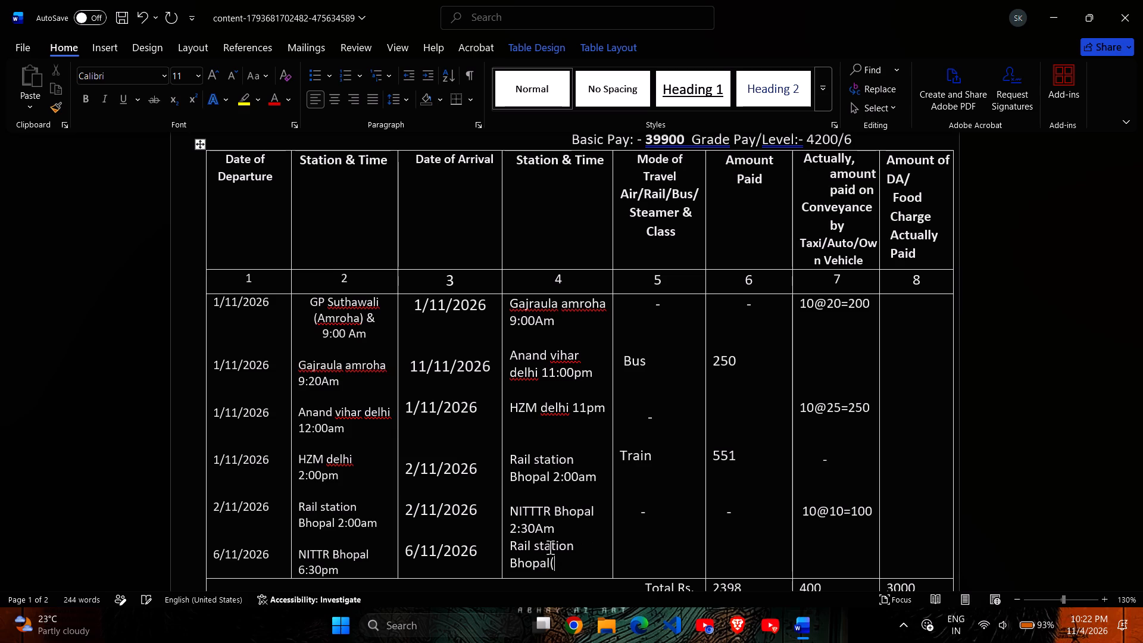
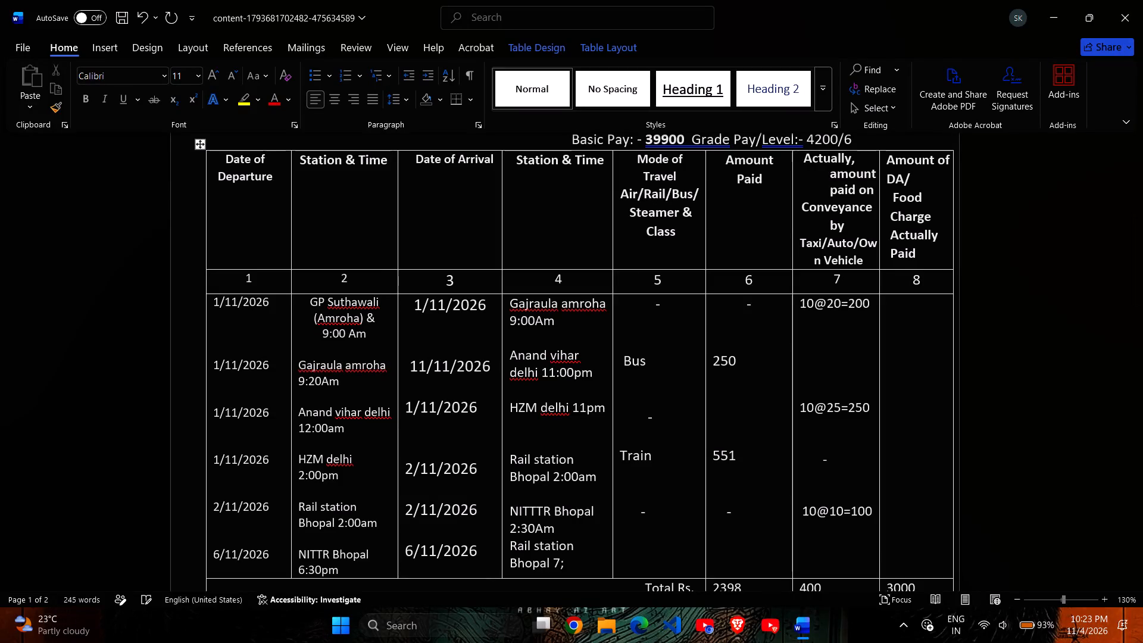
Correct the 6/11/2026 arrival time in column 4, after "Rail station Bhopal", so it reads 7:00Pm.
key("BackSpace")
key("shift+colon")
type("00")
type("Pm")
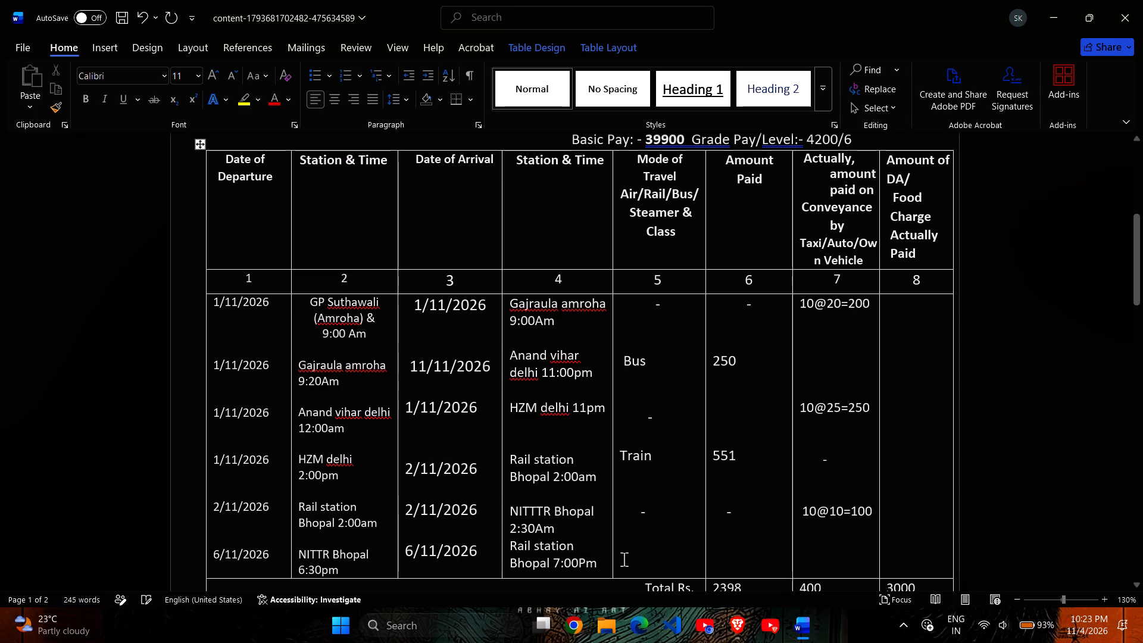
Place the insertion point at the end of the 2/11/2026 entry in the Mode of Travel column.
left_click(639, 542)
left_click(663, 521)
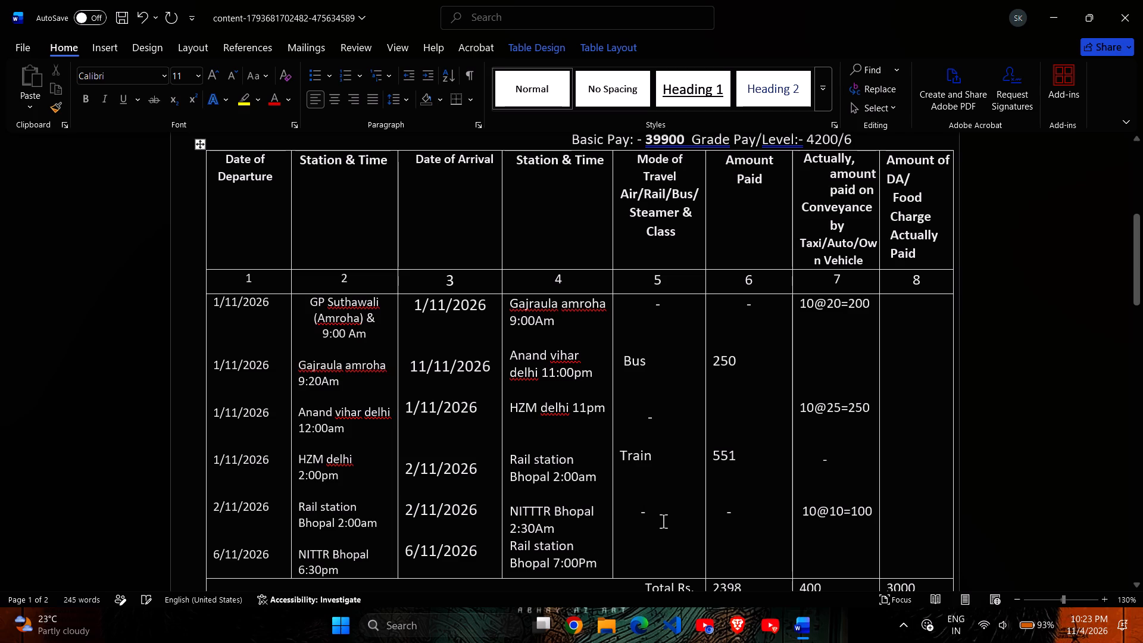
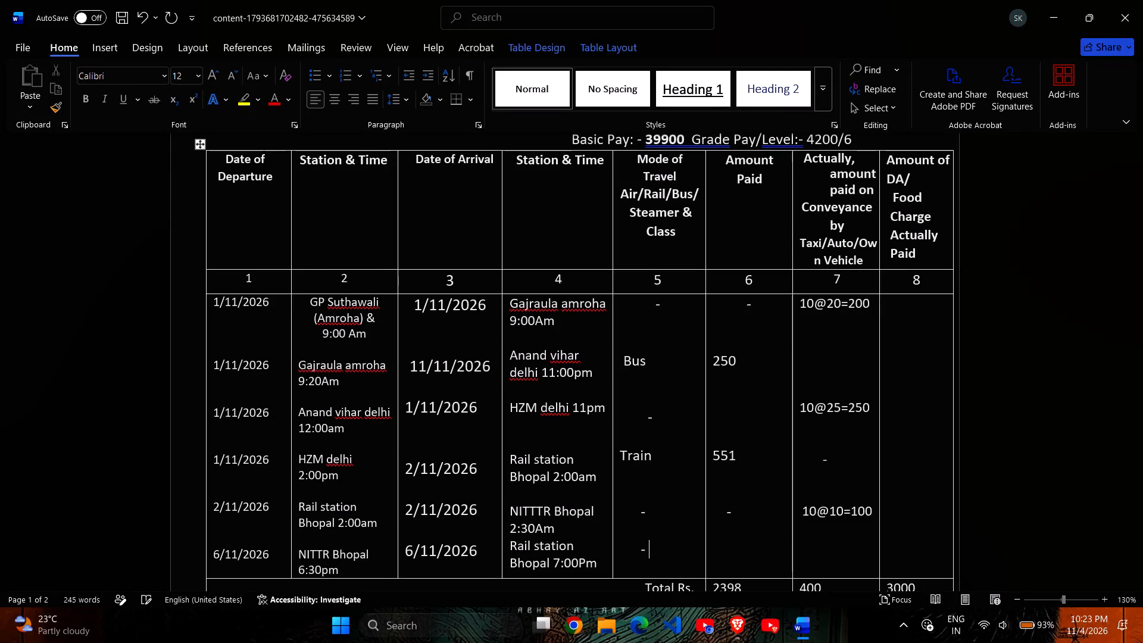
Enter a dash in the Amount Paid column for the 6/11/2026 journey, on a new line under the 2/11/2026 dash.
key("Right")
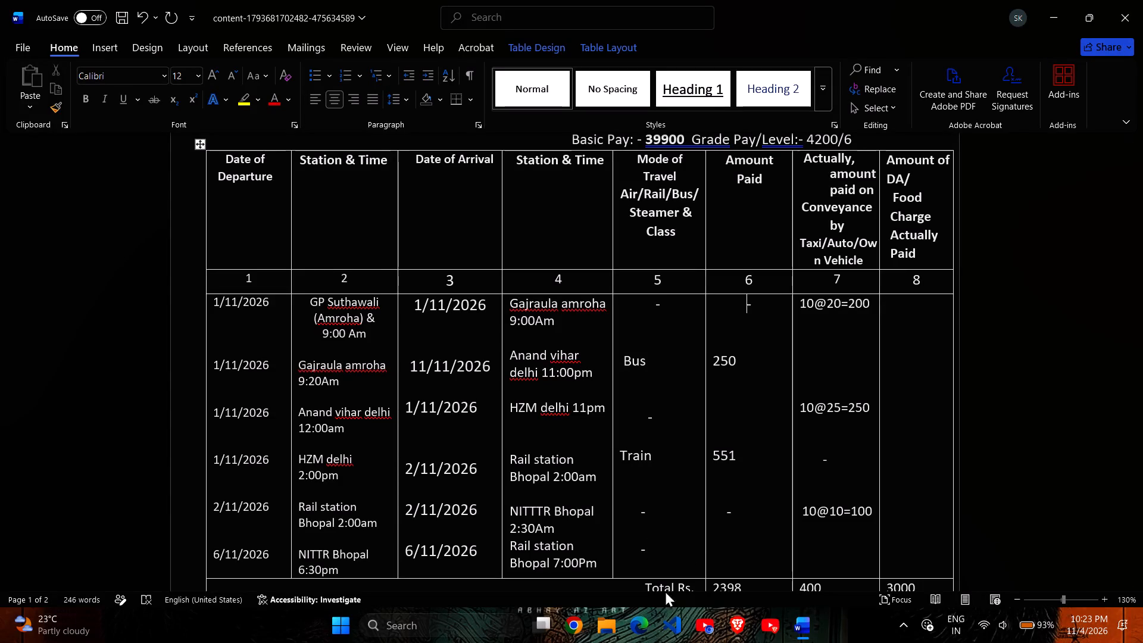
left_click(732, 550)
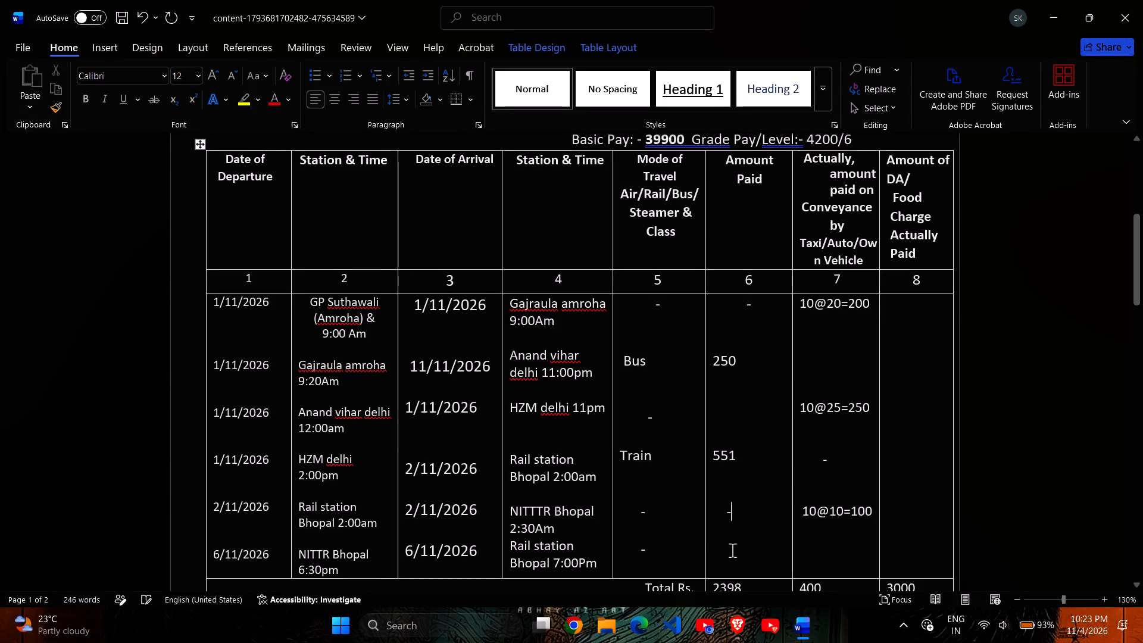
key("Return")
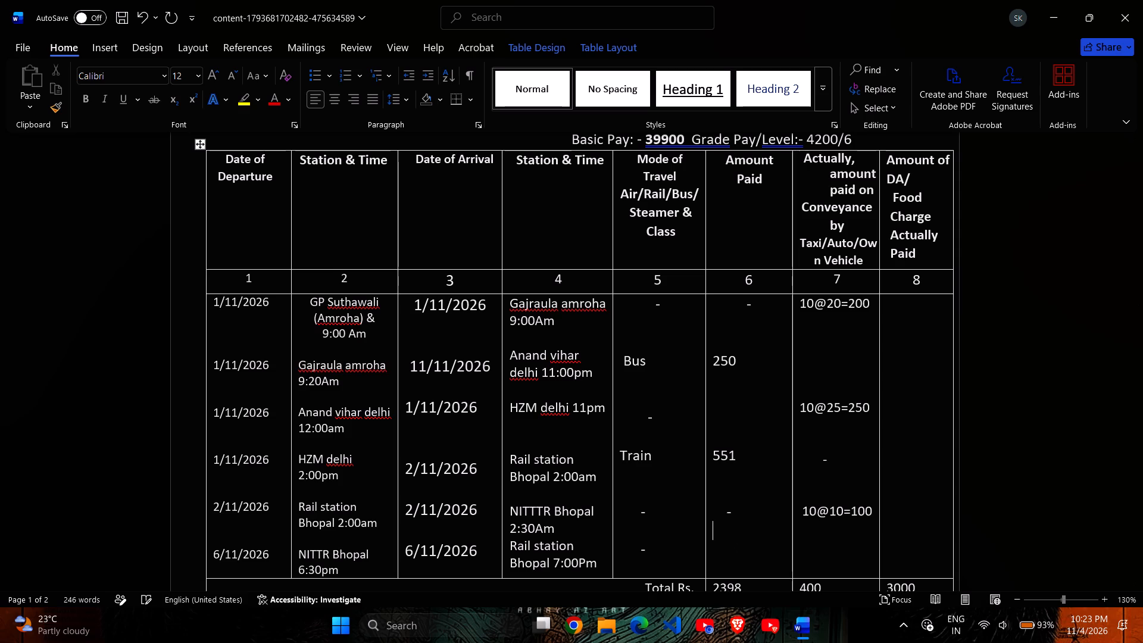
key("Return")
key("space")
key("space")
key("space")
key("space")
key("minus")
Enter 10@10=200 as the 6/11/2026 conveyance amount in column 7, below the 10@10=100 entry.
left_click(816, 538)
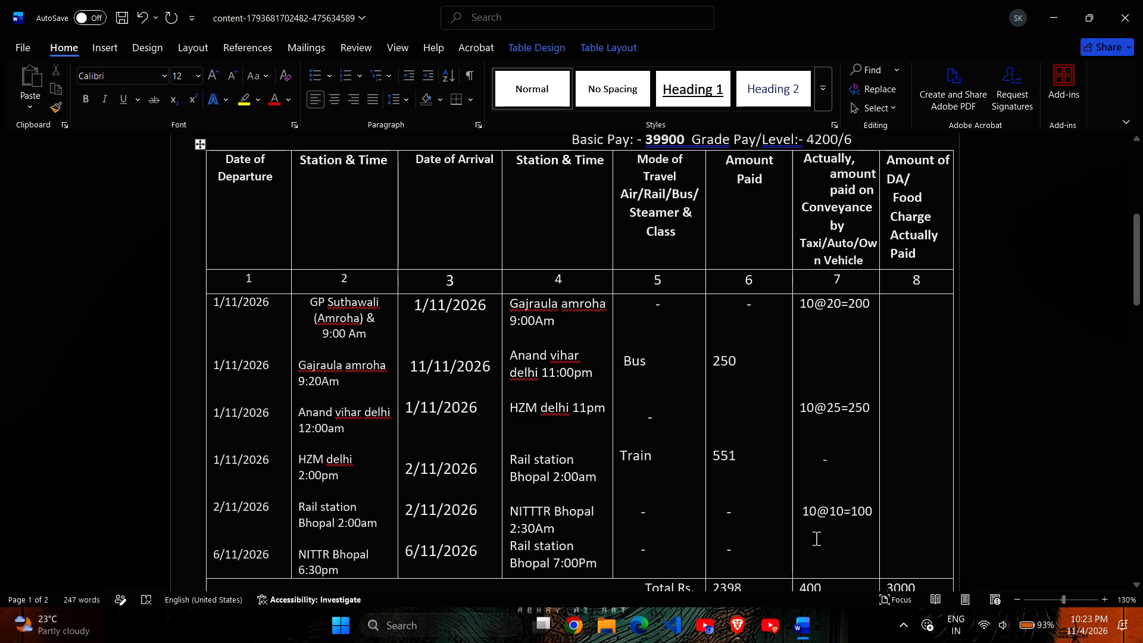
left_click(871, 512)
key("Return")
key("Return")
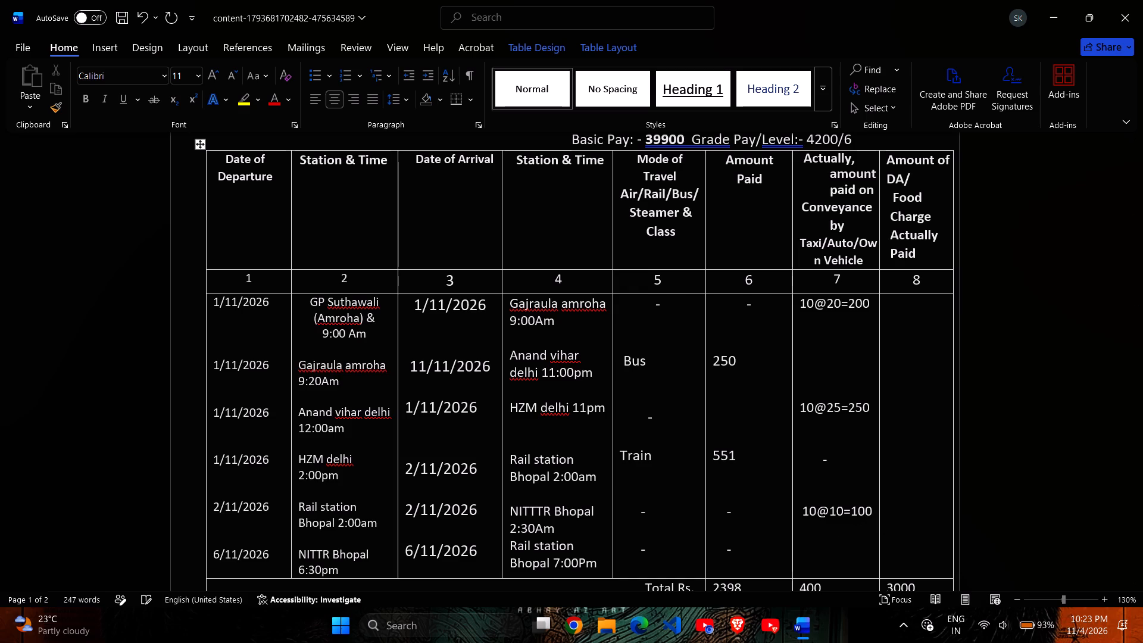
type("10@")
type("10")
type("=200")
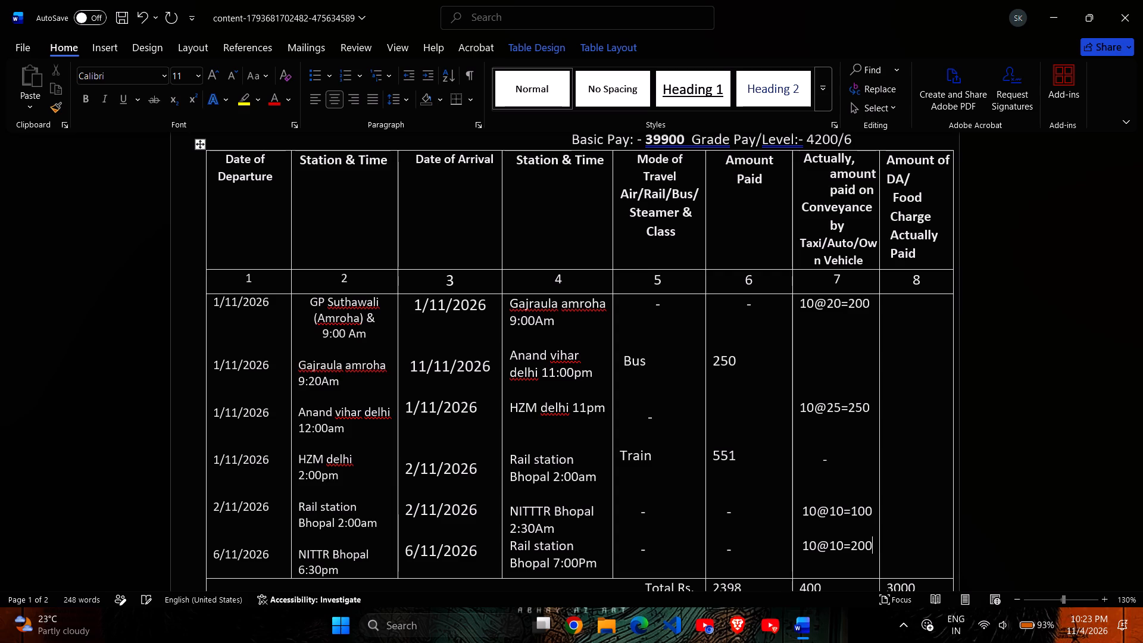
Add blank lines below the 6/11/2026 departure date in column 1 for another journey entry.
left_click(269, 550)
key("Return")
key("Return")
scroll(269, 550, "right", 1)
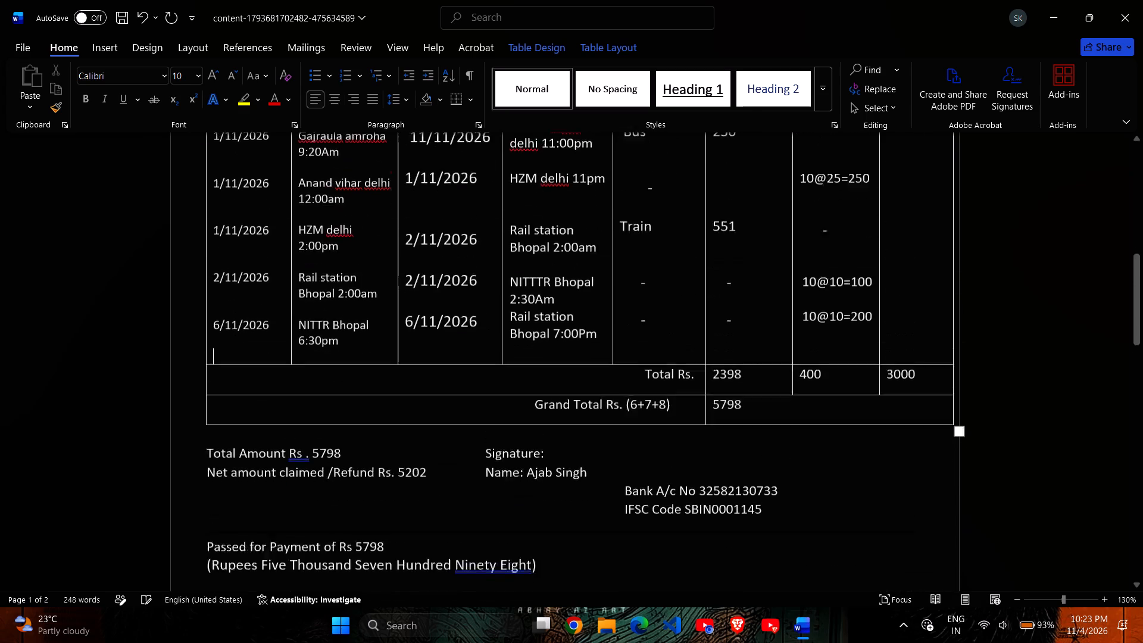
scroll(269, 550, "right", 1)
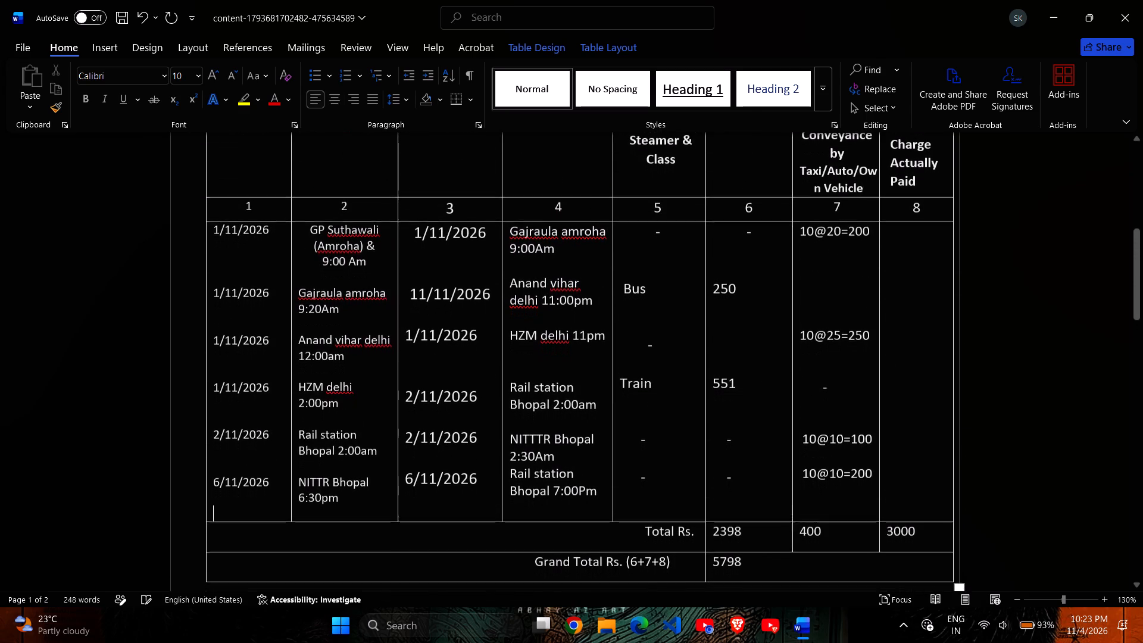
scroll(269, 550, "right", 2)
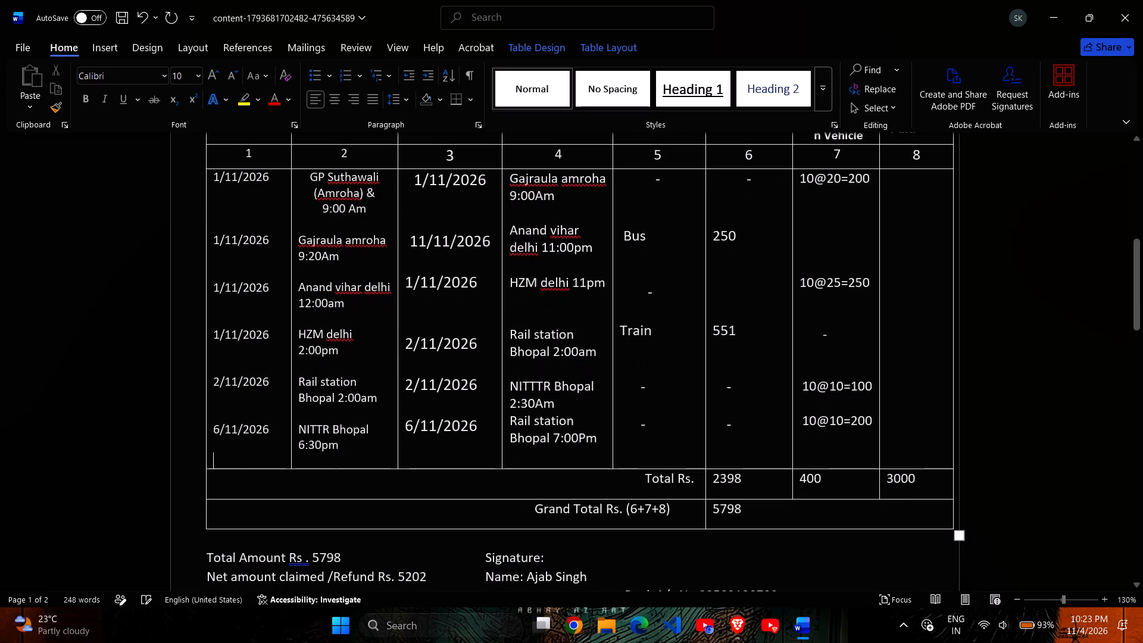
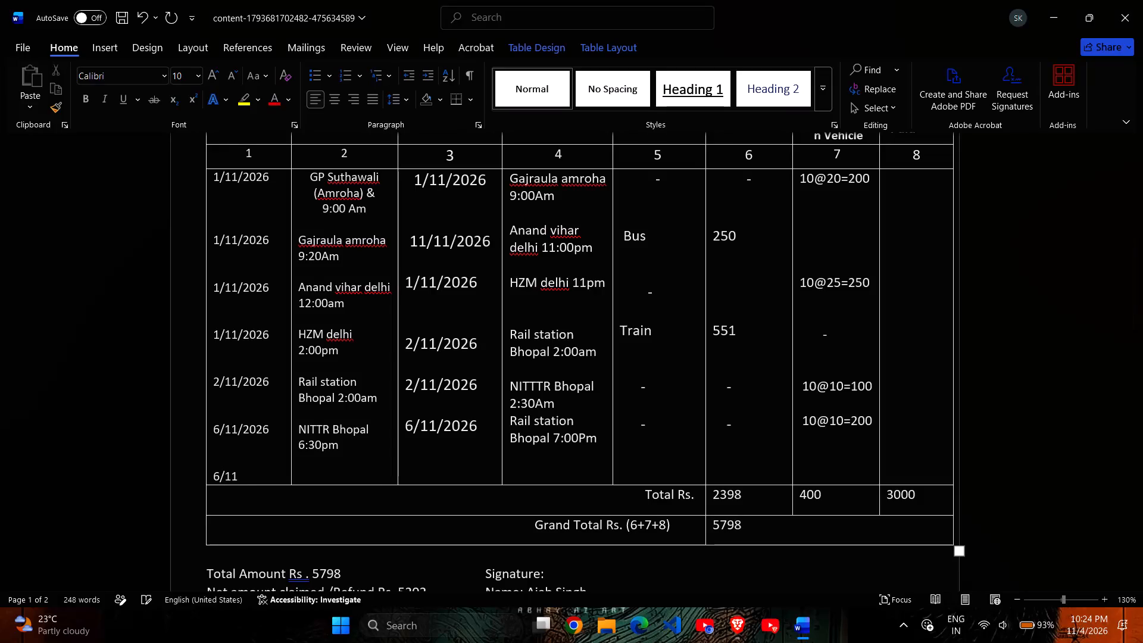
Complete the new departure date at the bottom of column 1 as 6/11/2026.
type("/2026")
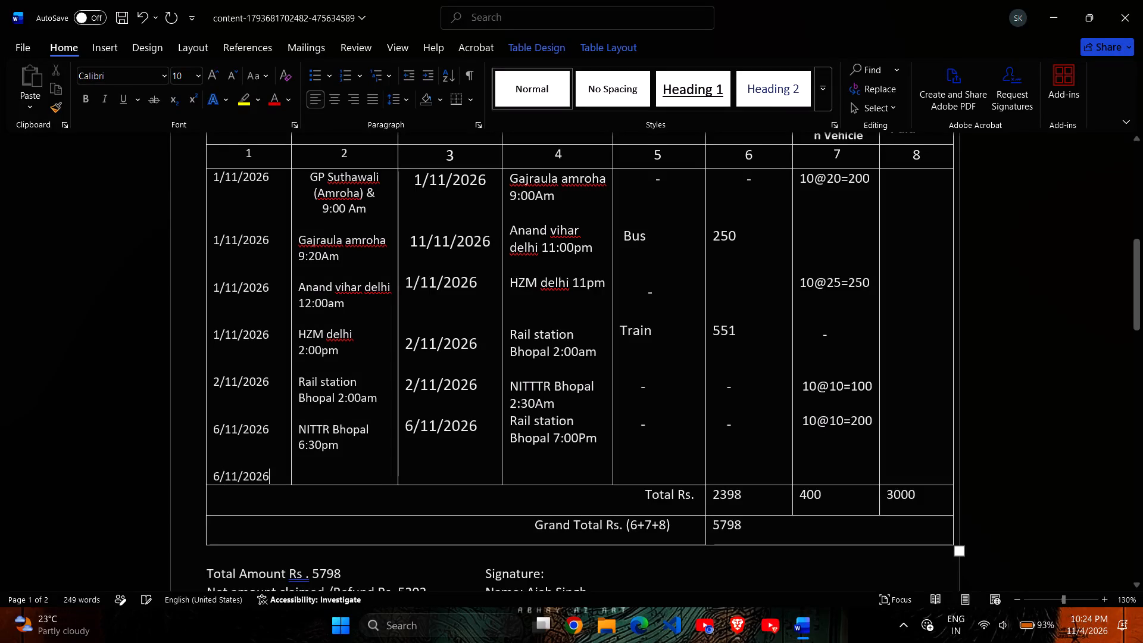
Enter Rail station bhopal as the departure place in column 2, below NITTR Bhopal 6:30pm, leaving a blank line between the entries.
left_click(310, 474)
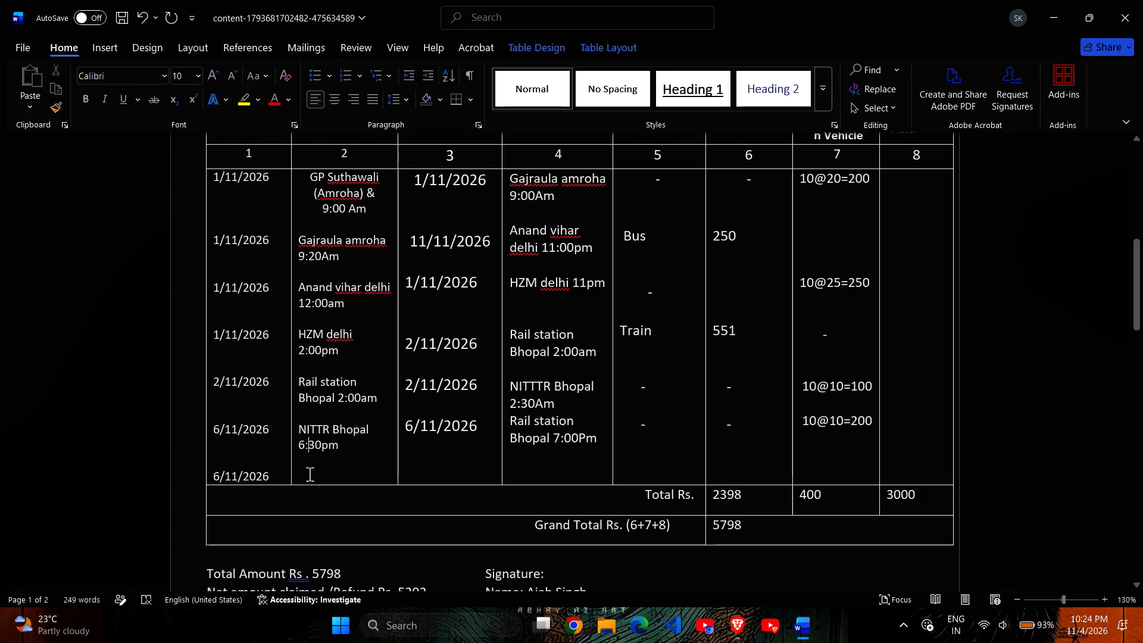
left_click(352, 450)
key("Return")
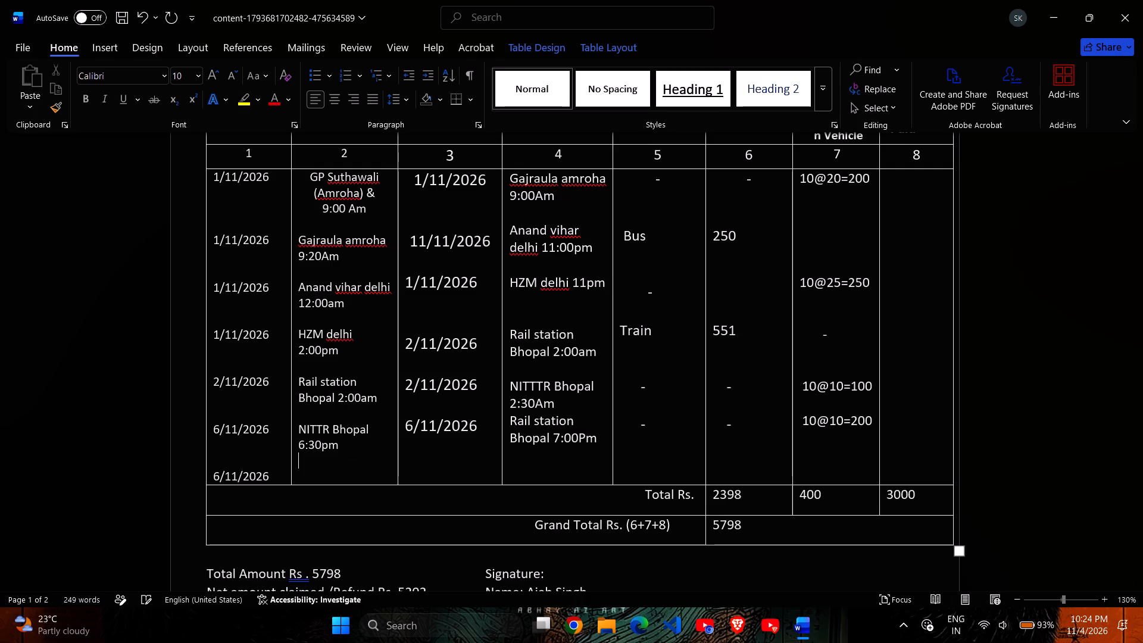
key("Return")
type("rail sr")
key("BackSpace")
type("tation")
key("space")
type("bhopal")
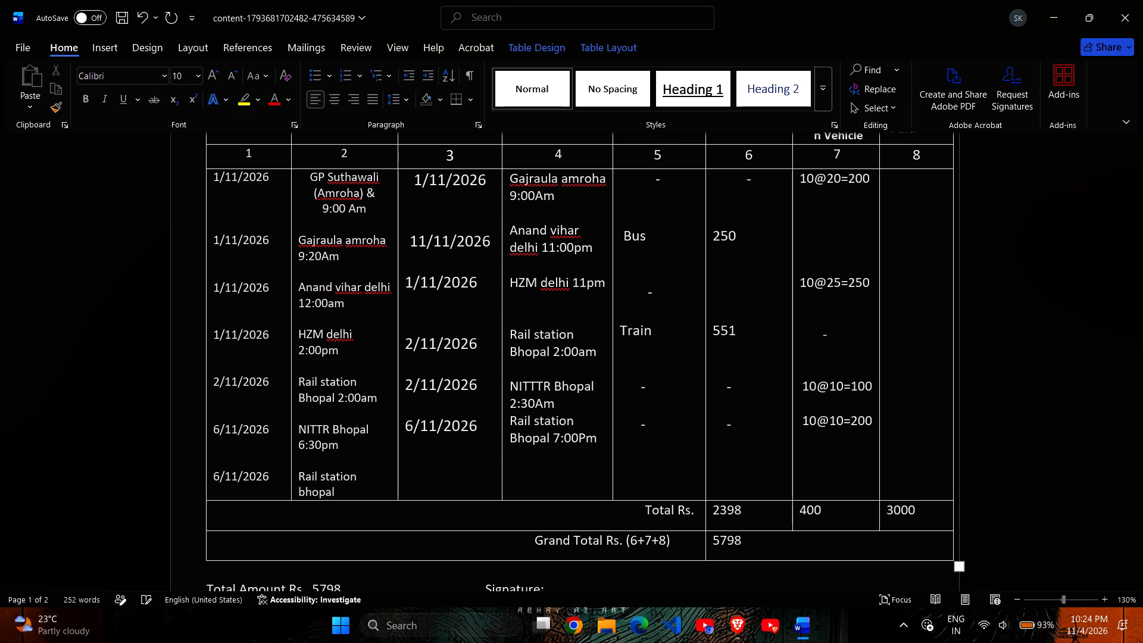
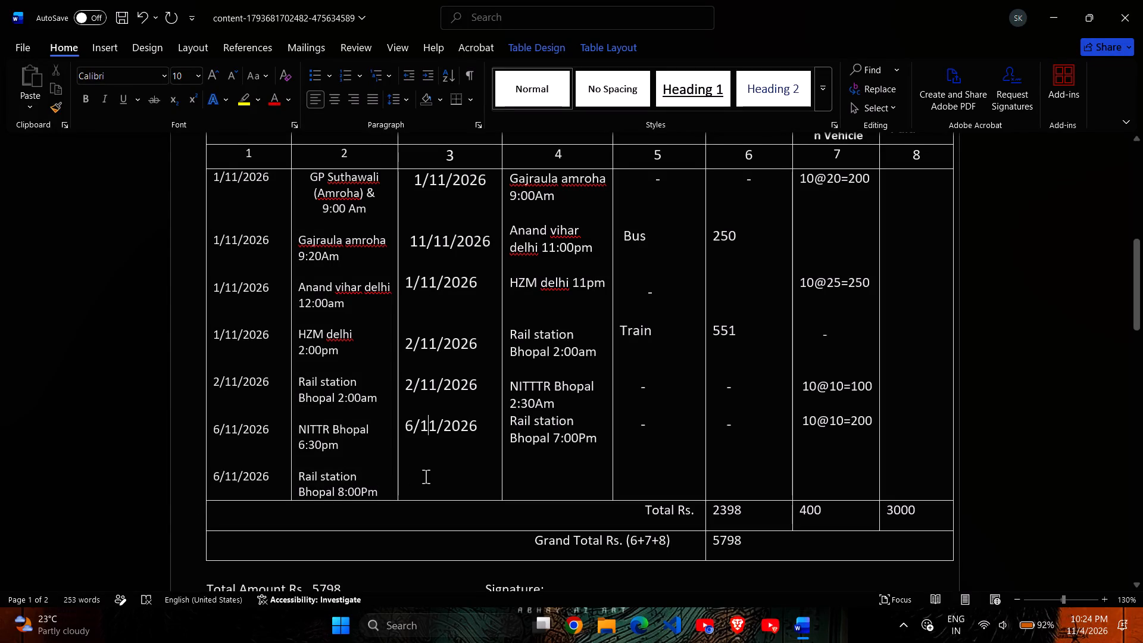
Enter the arrival date 6/11/2026 at the bottom of column 3, level with the Rail station Bhopal 8:00Pm departure.
left_click(493, 436)
key("Return")
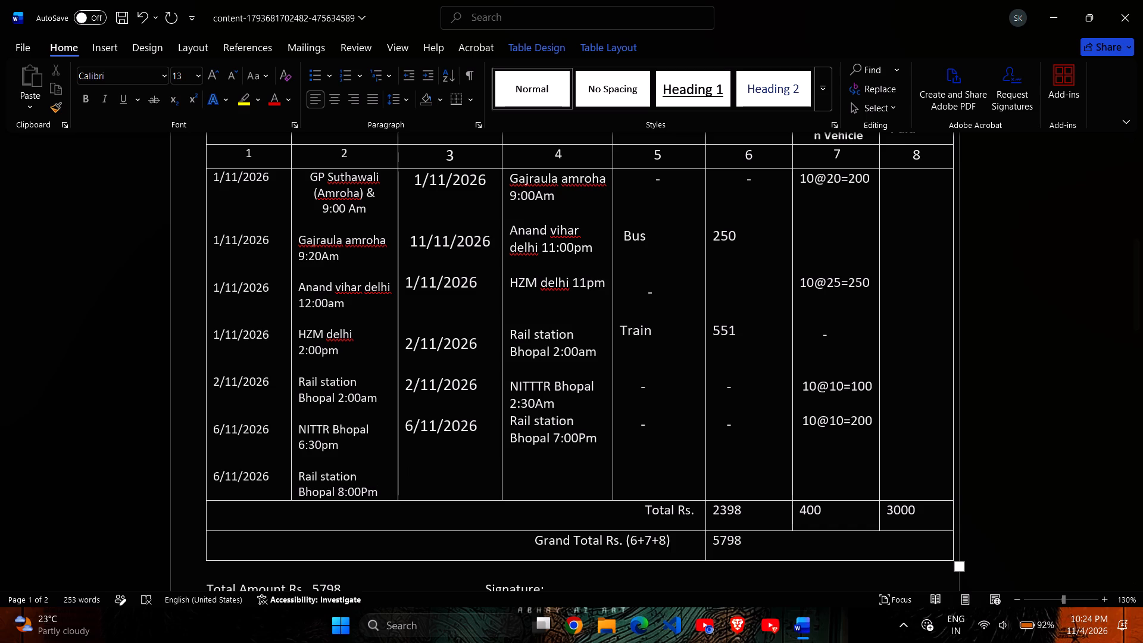
key("Return")
key("Return")
key("BackSpace")
key("8")
key("BackSpace")
key("space")
key("Return")
key("6")
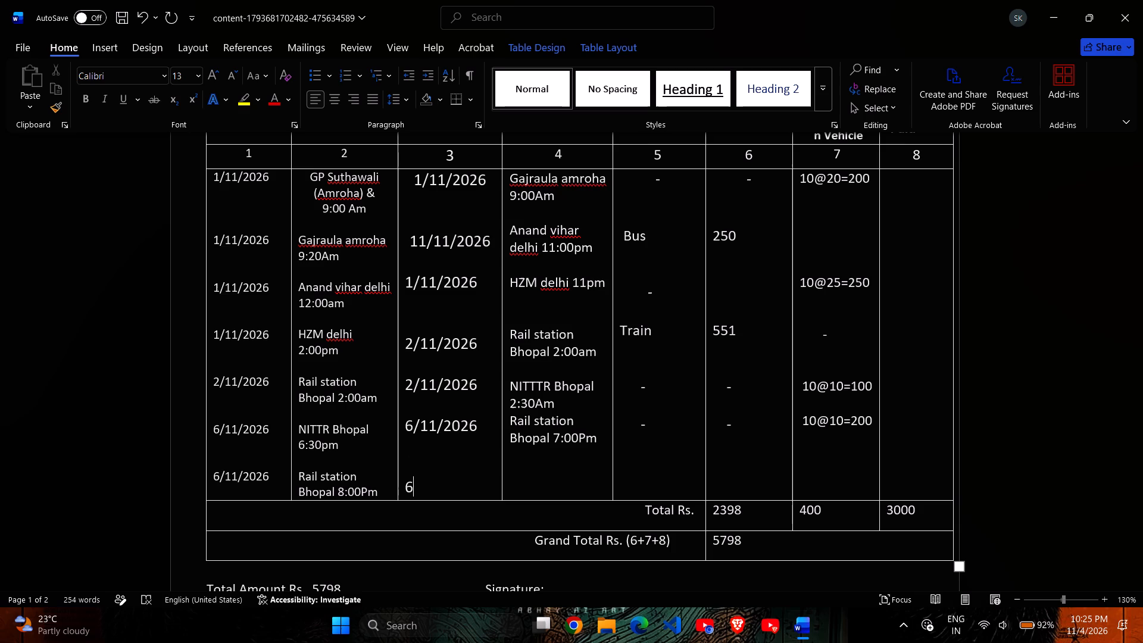
key("slash")
type("11")
type("/2026")
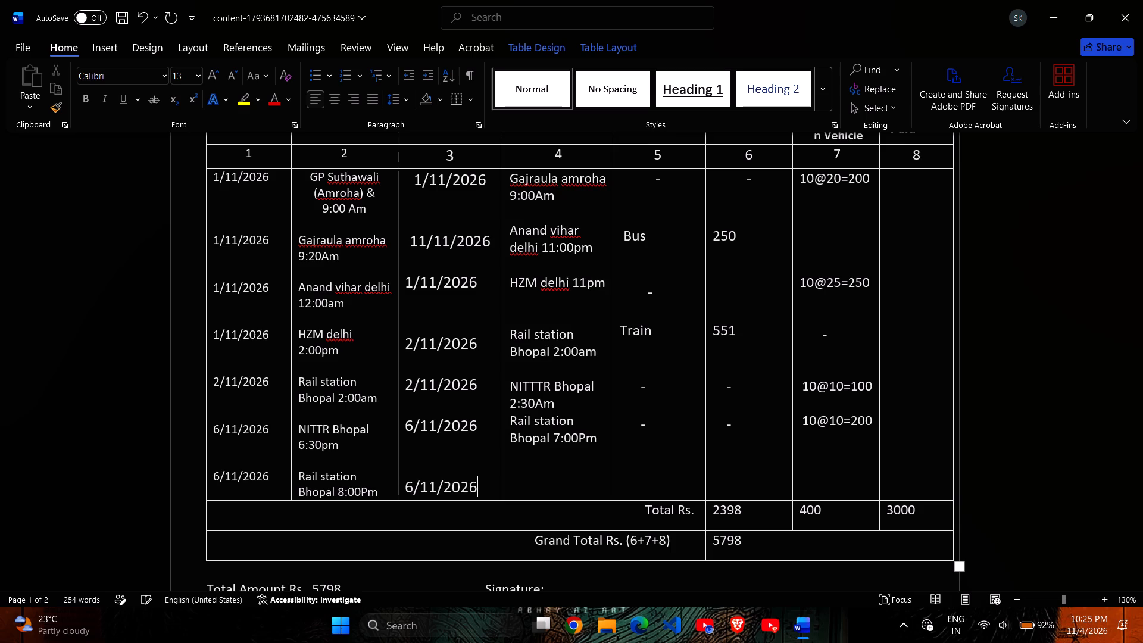
Start the last arrival place entry in column 4, below Rail station Bhopal 7:00Pm.
left_click(534, 491)
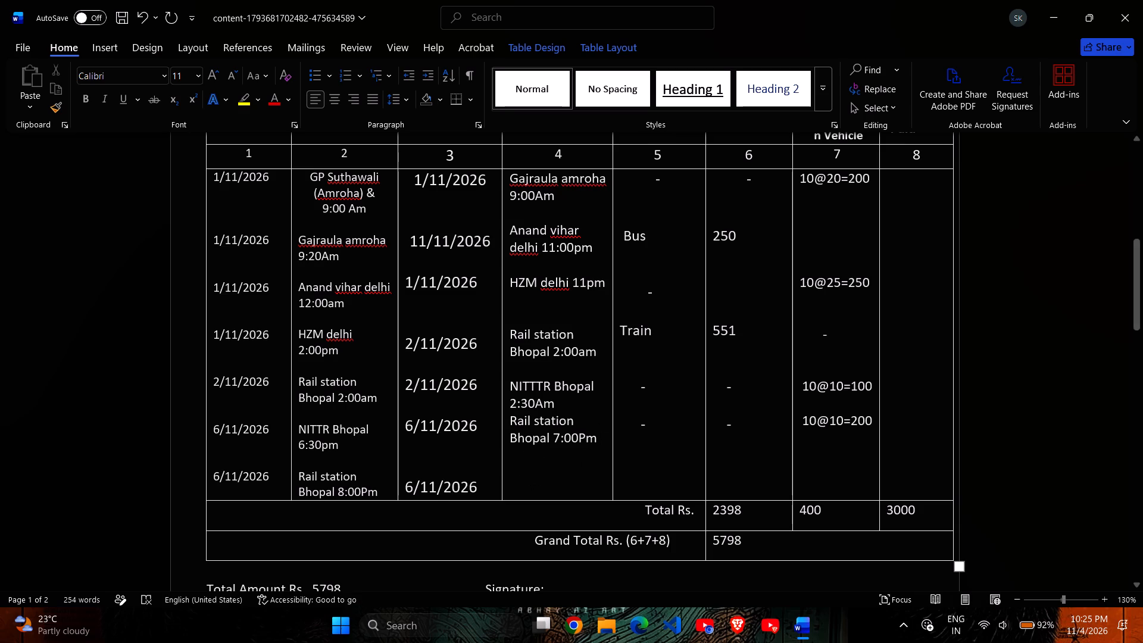
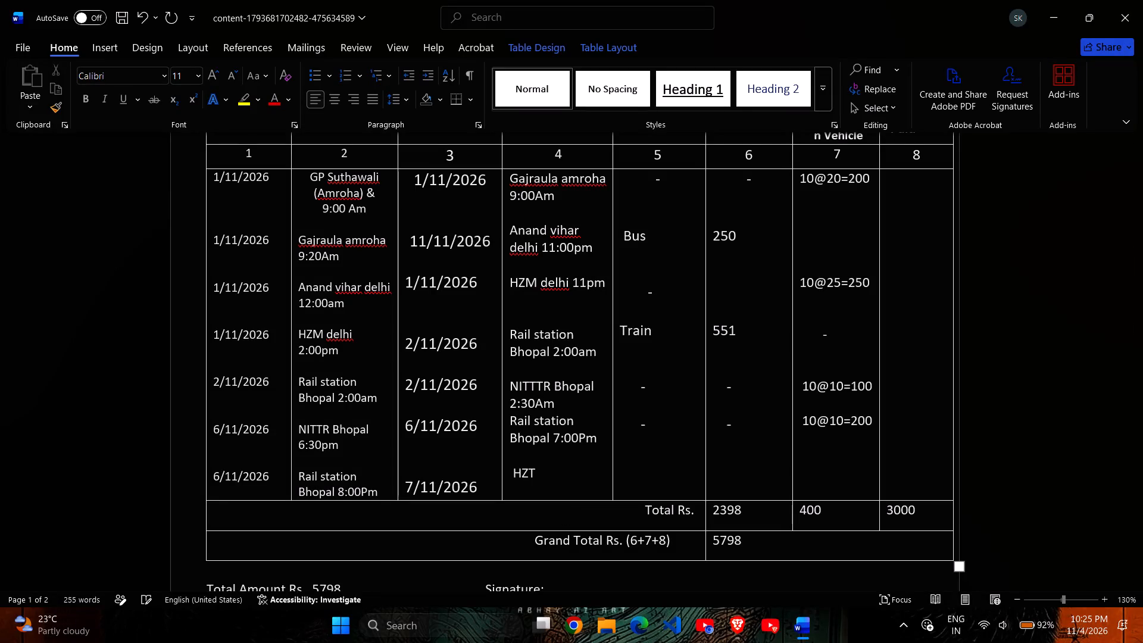
Add delhi after HZT in the last arrival place entry of column 4, level with the 7/11/2026 arrival date.
type("ne")
key("BackSpace")
key("BackSpace")
type("de")
type("lhi")
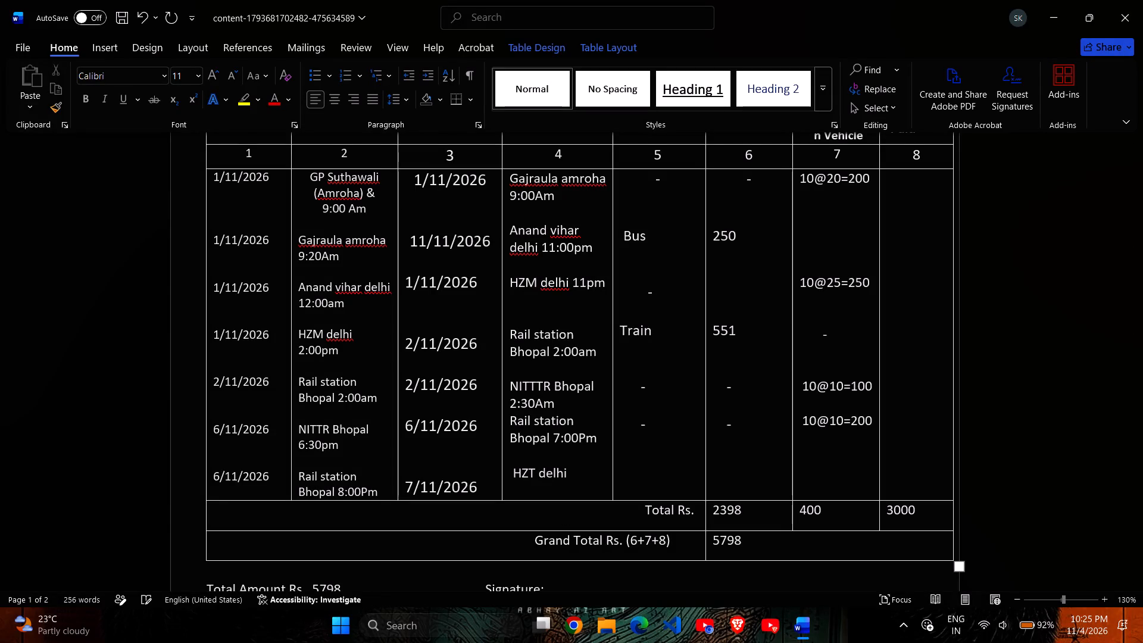
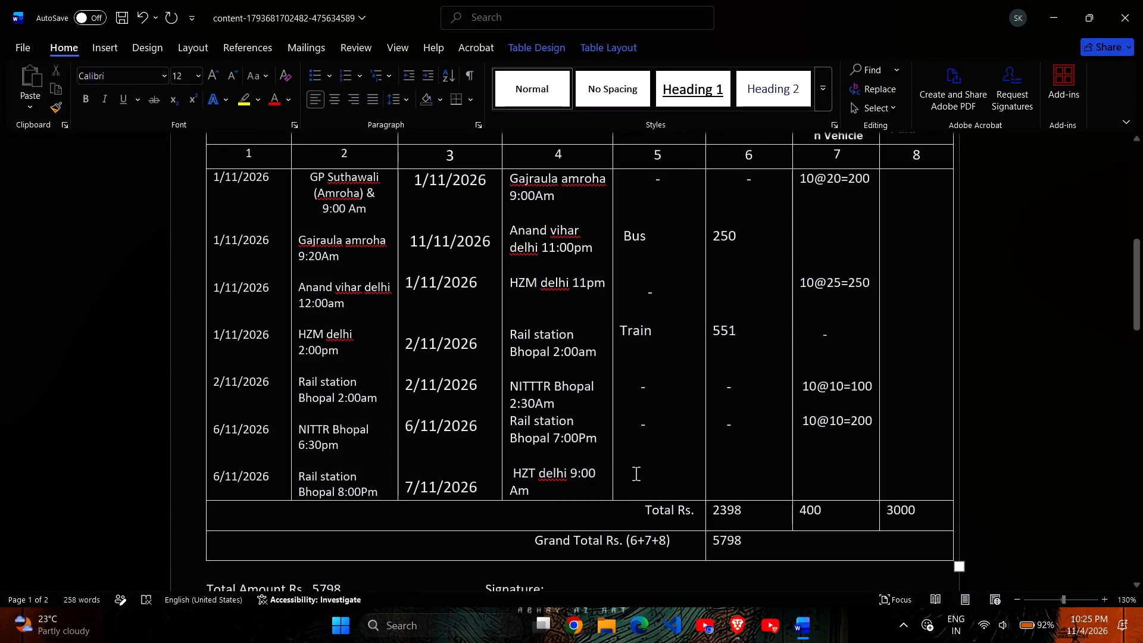
Enter Train as the travel mode in column 5, level with the 7/11/2026 arrival at HZT delhi.
left_click(669, 436)
key("Return")
key("Return")
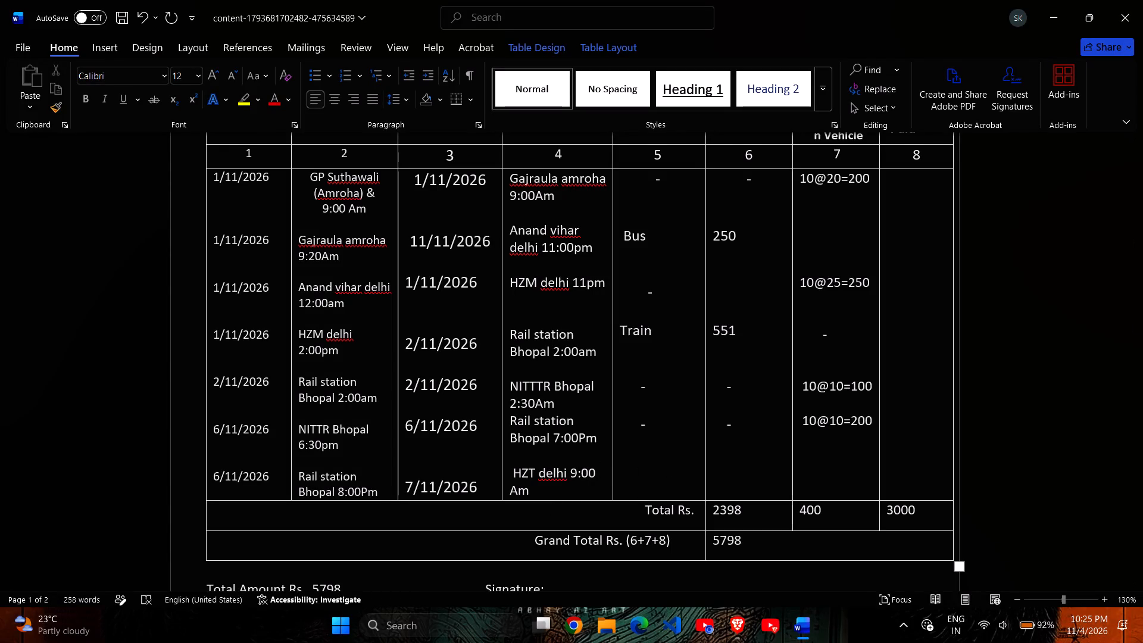
key("Return")
key("shift+t")
type("rain")
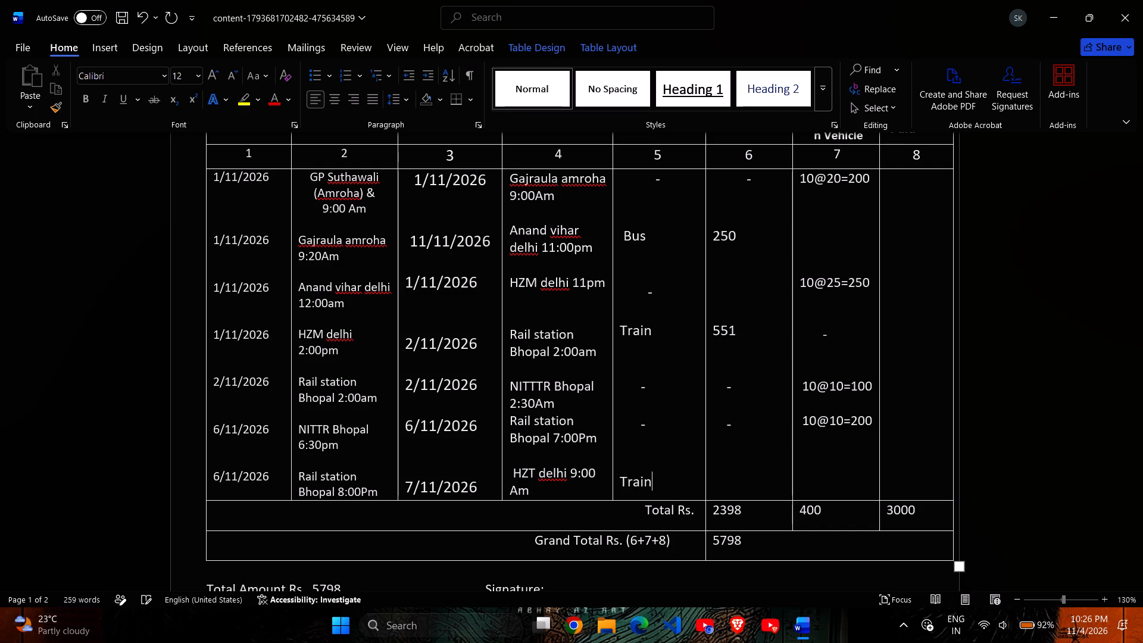
Add blank lines below the last dash in column 6 to reach the level of the final Train journey.
left_click(733, 477)
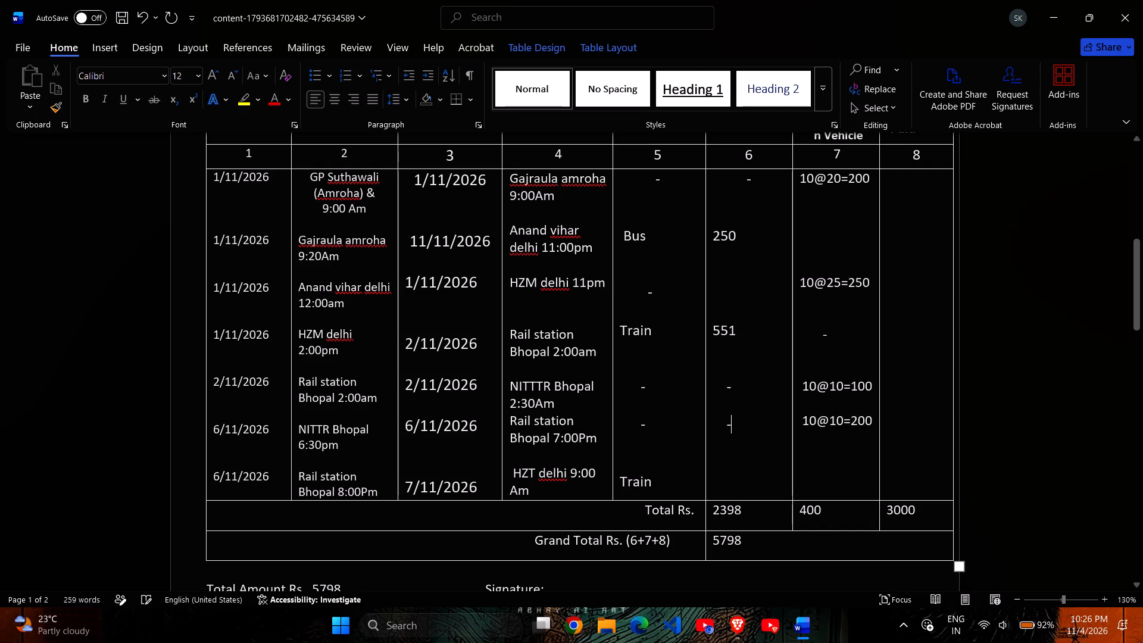
key("Return")
key("Return")
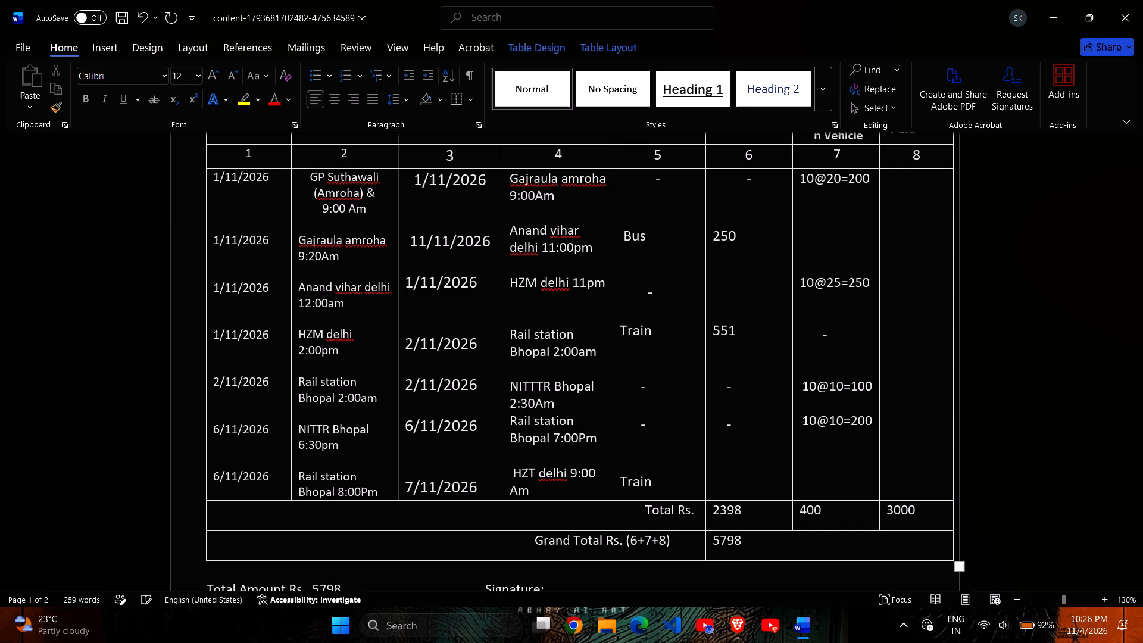
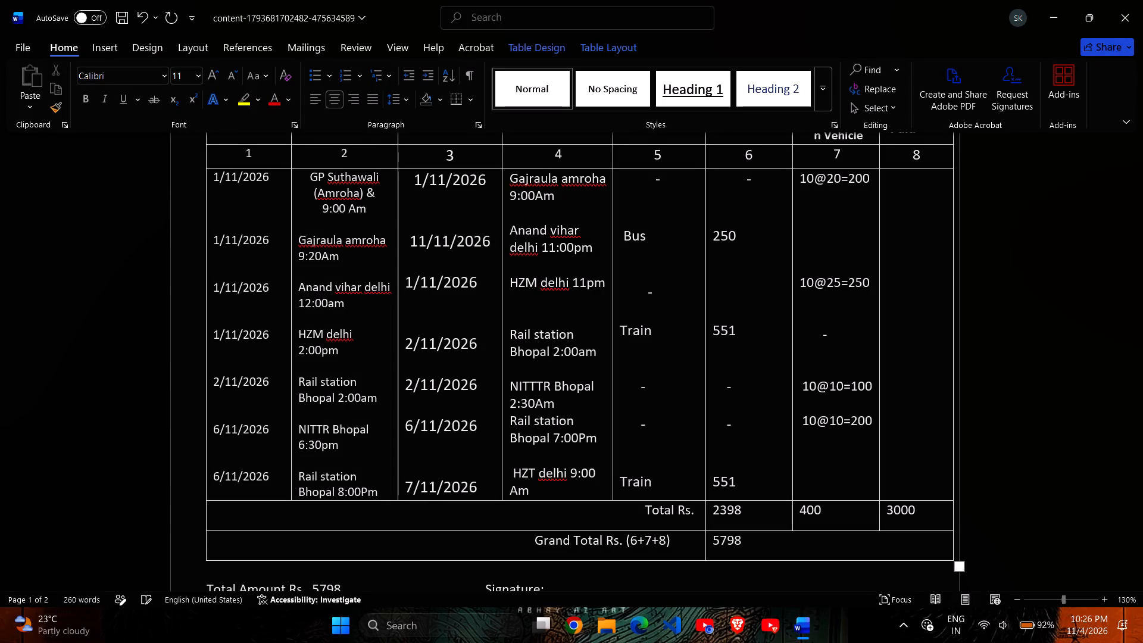
Enter a dash in column 7, level with the final Train journey's 551 fare.
key("Return")
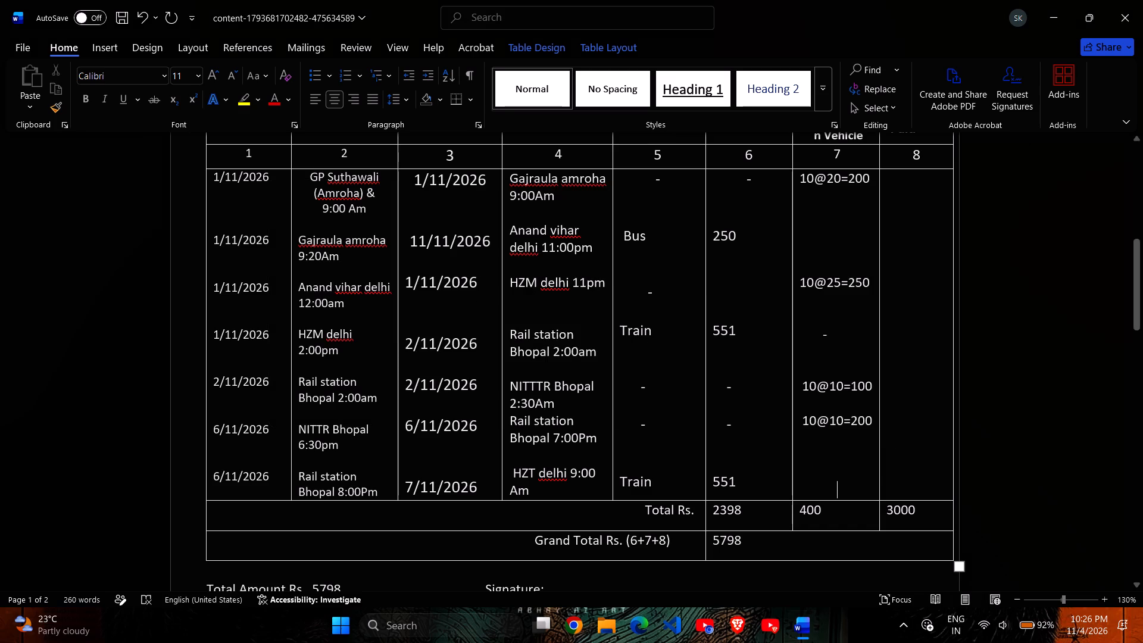
key("minus")
Add the departure date 7/11/2026 in column 1, spaced below the last 6/11/2026 entry.
left_click(279, 472)
key("Return")
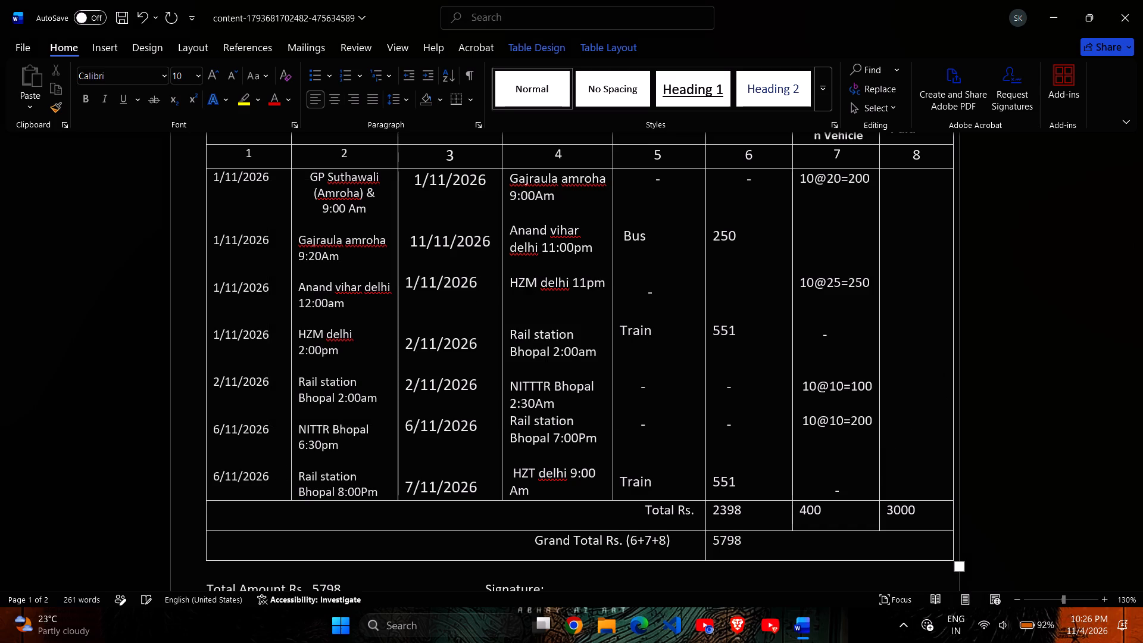
key("Return")
key("Return")
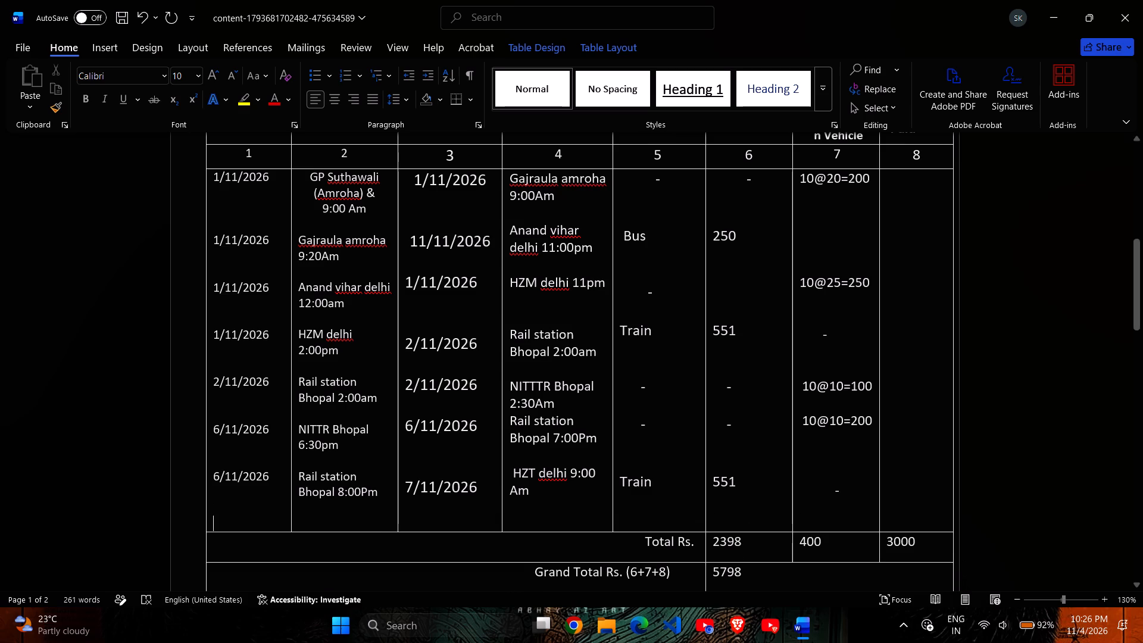
key("7")
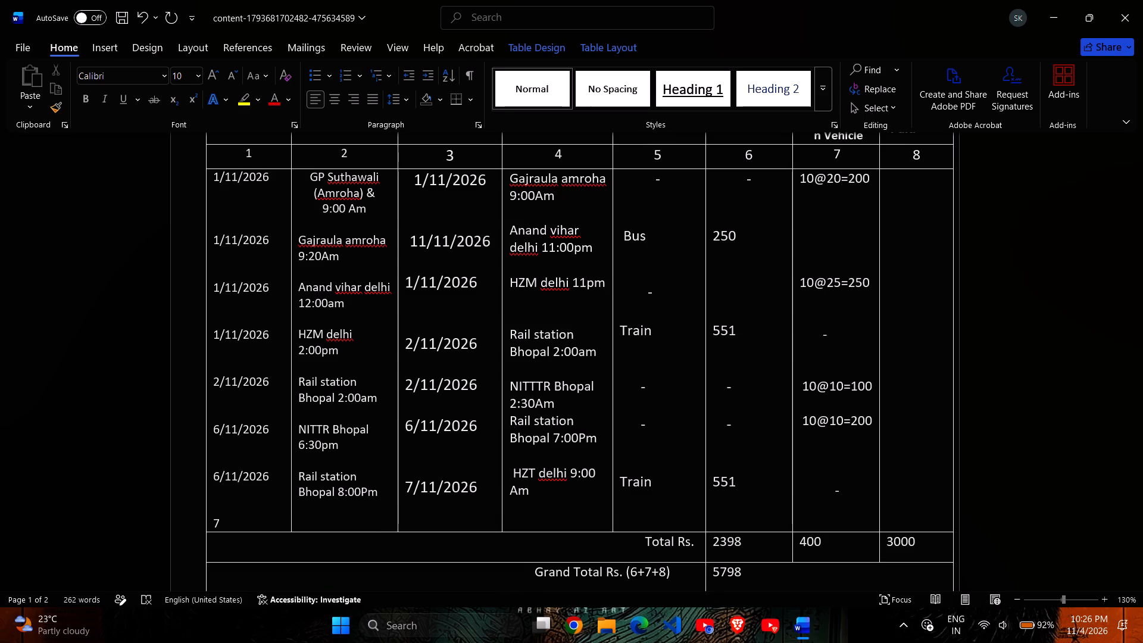
key("period")
key("BackSpace")
key("slash")
type("11")
type("/2026")
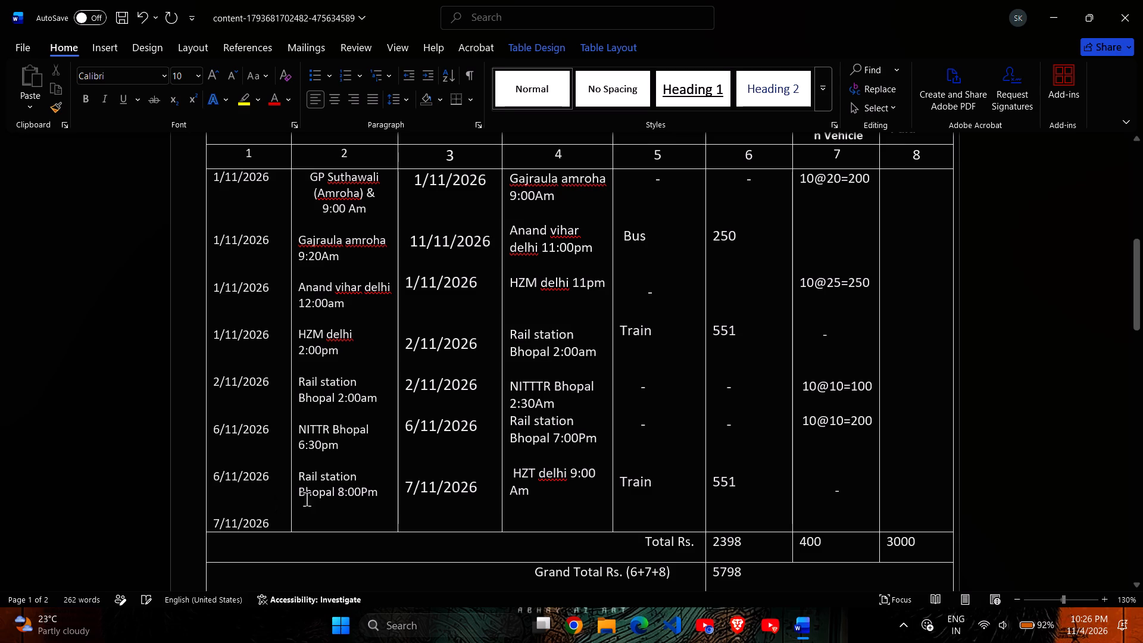
Start a new line in column 2 below the Rail station Bhopal 8:00Pm entry.
left_click(299, 516)
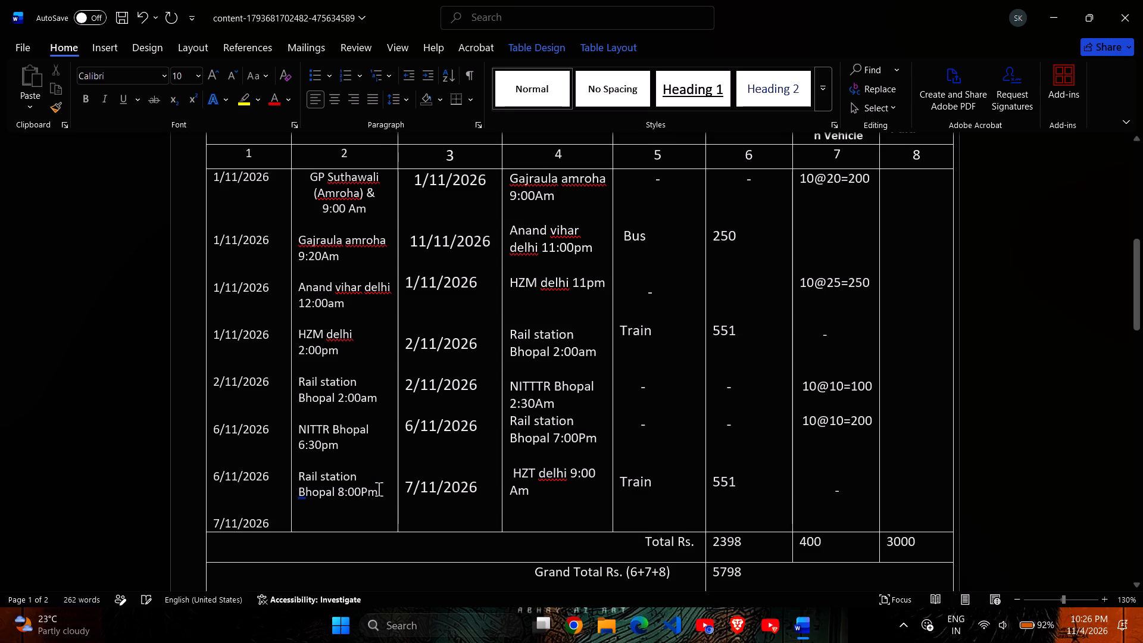
left_click(379, 489)
key("Return")
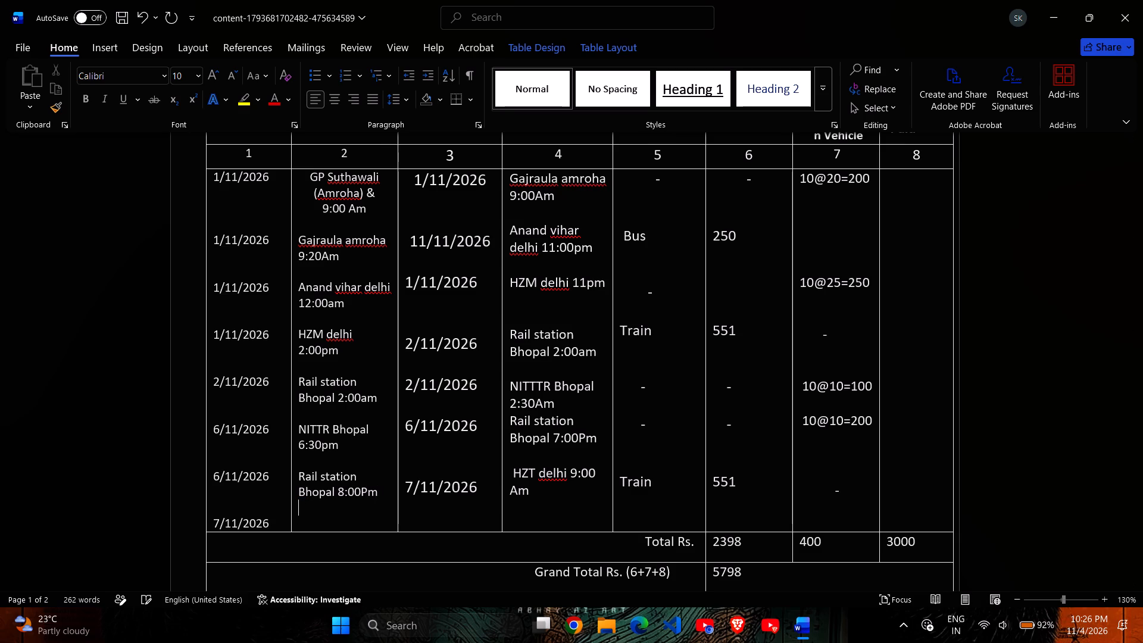
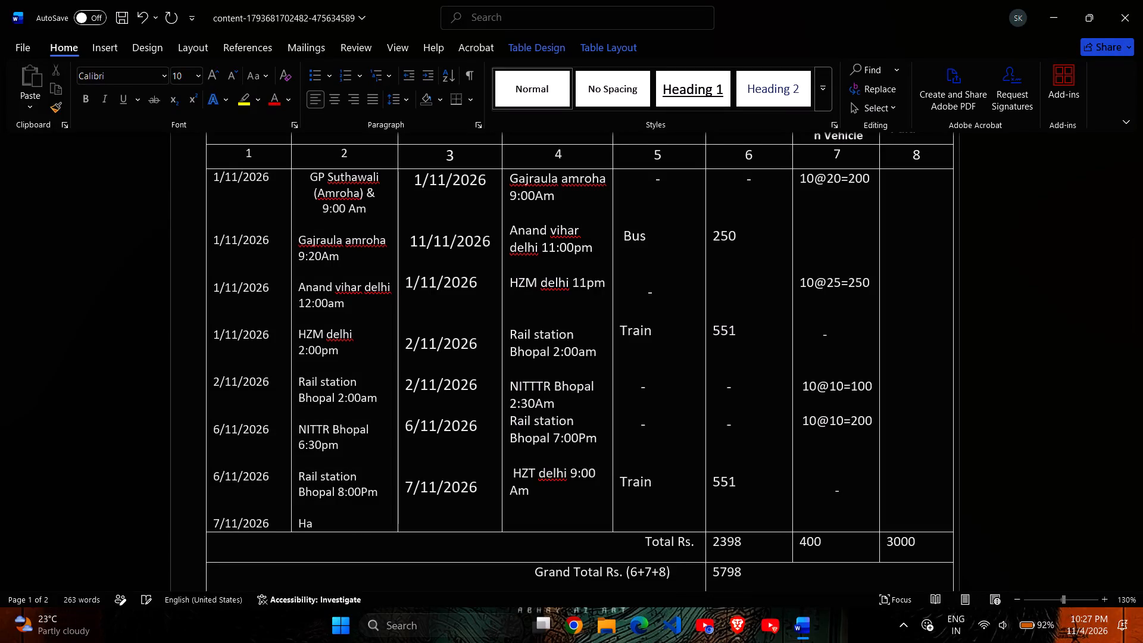
Enter HZT as the start of the departure station in column 2, level with the 7/11/2026 departure date.
key("BackSpace")
type("ZT")
key("space")
type("nis")
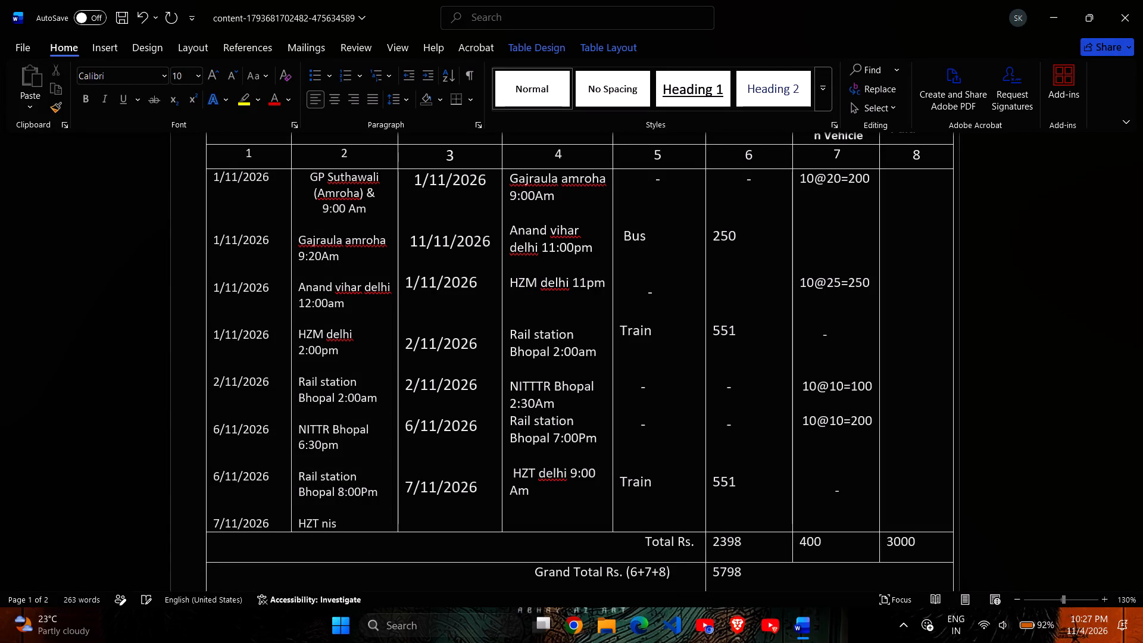
key("BackSpace")
key("BackSpace")
key("BackSpace")
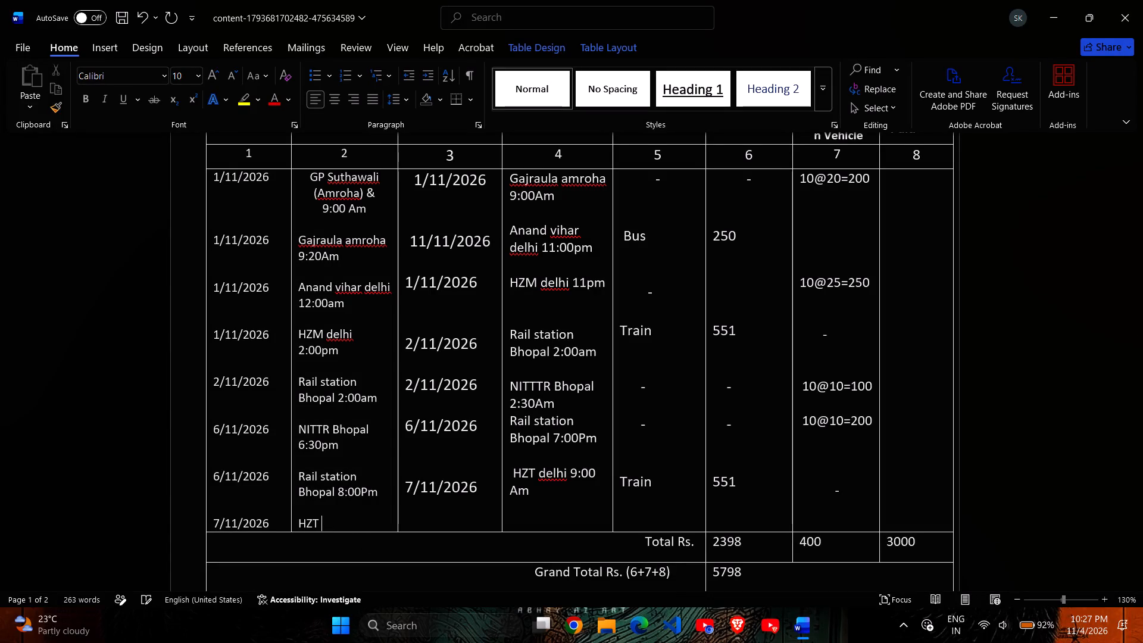
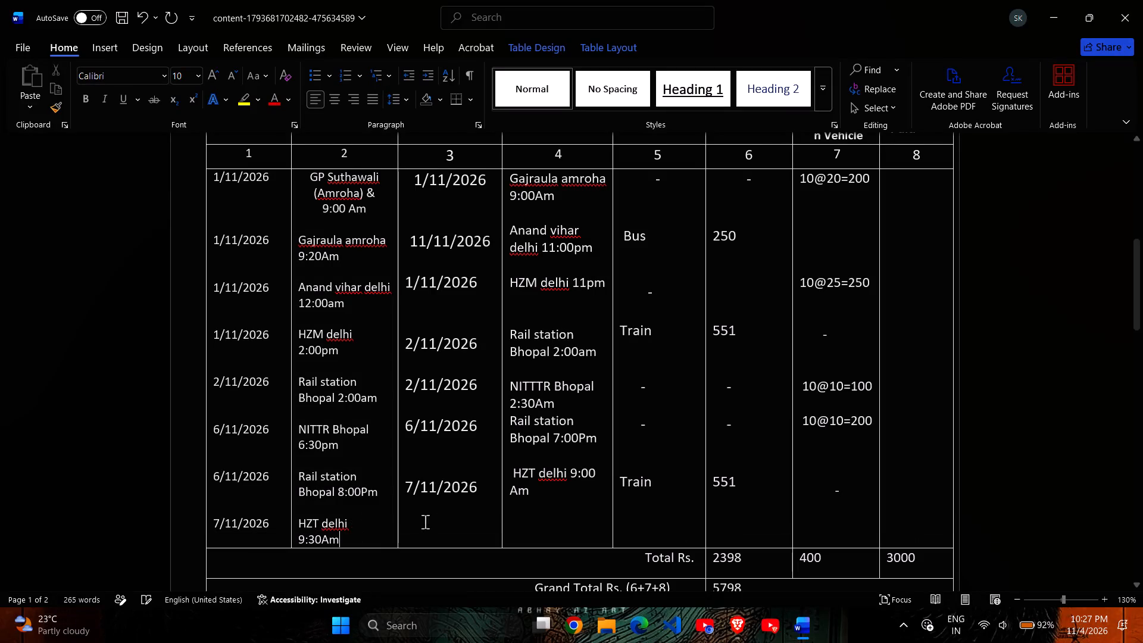
Enter the arrival date 7/11/2026 in column 3, level with the HZT delhi 9:30Am departure.
left_click(446, 520)
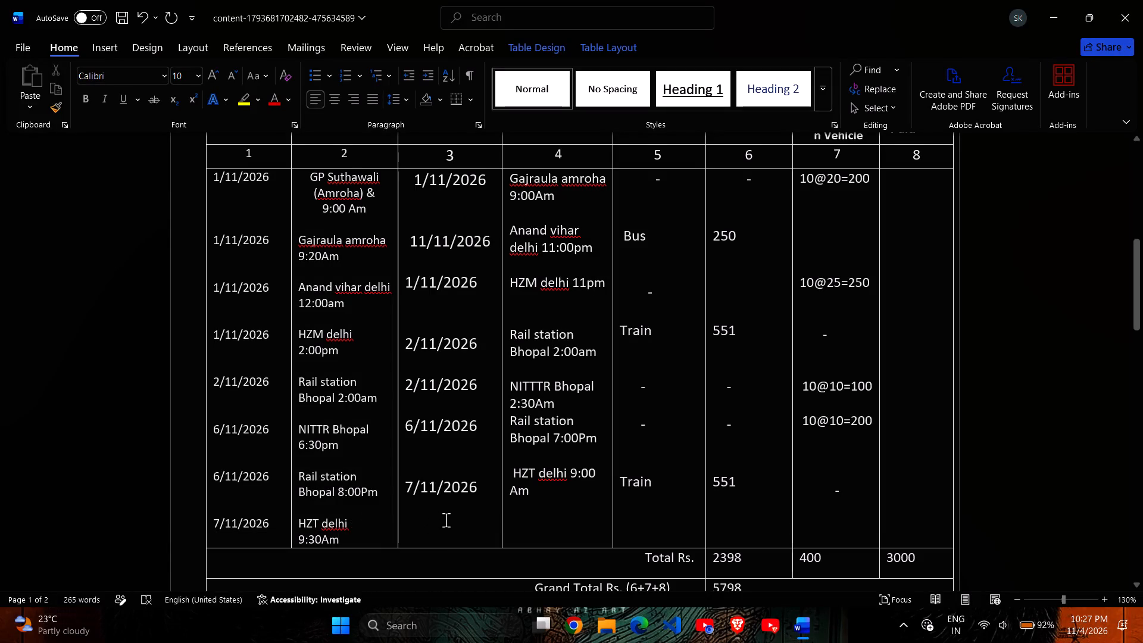
left_click(489, 480)
key("Return")
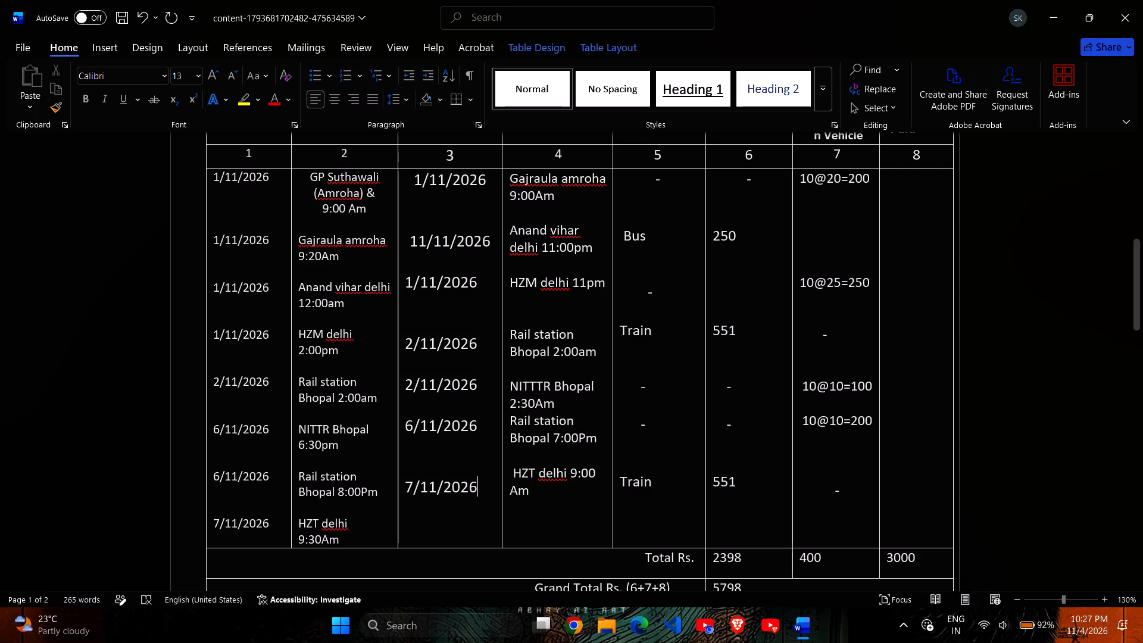
key("Return")
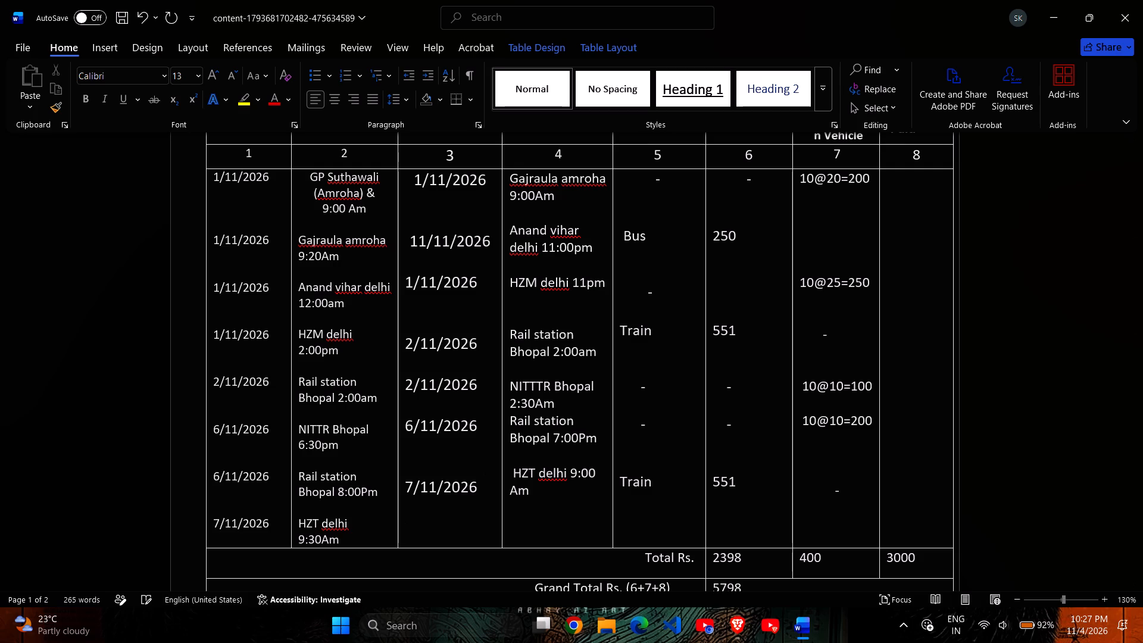
type("7/11")
type("/2026")
Copy the Anand vihar delhi 12:00am entry from column 2 into column 4, level with the last 7/11/2026 arrival date.
left_click(527, 520)
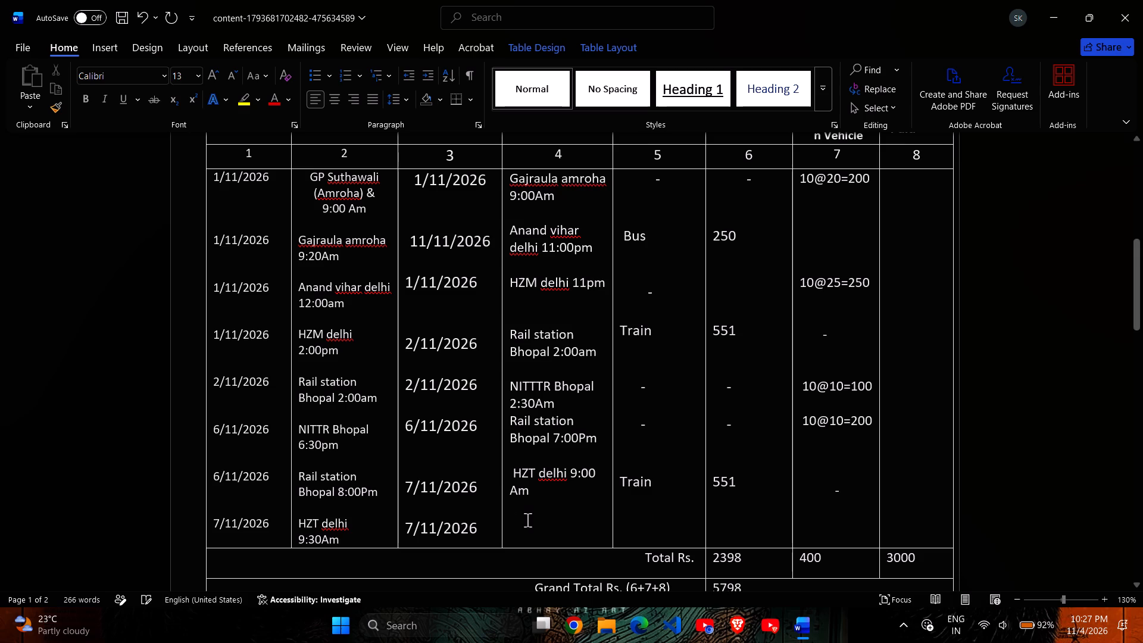
key("Return")
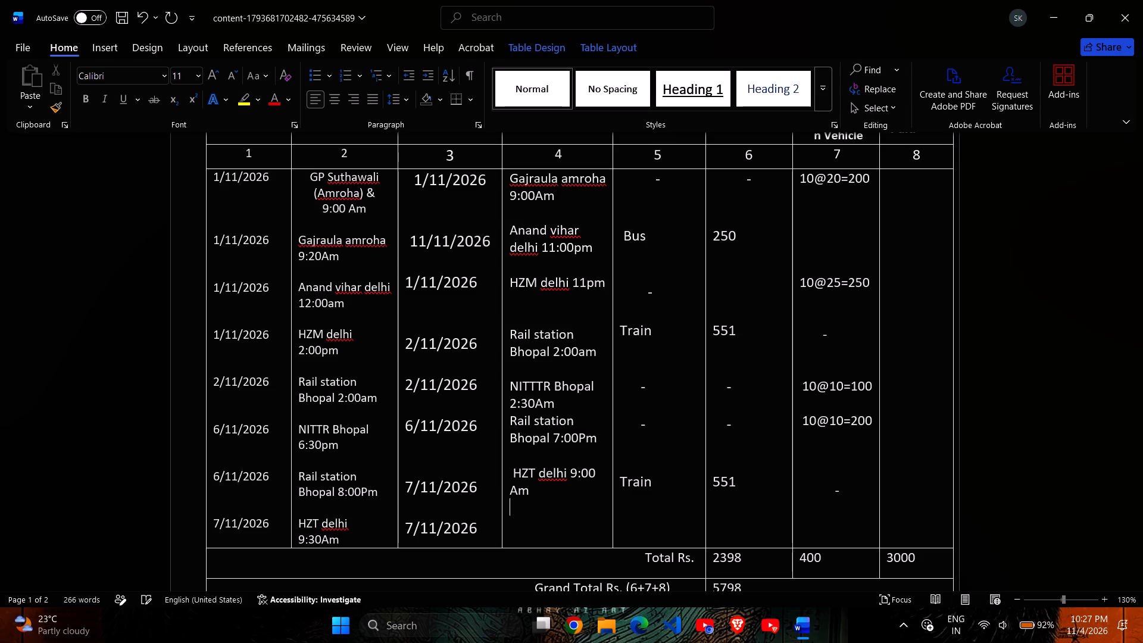
key("Return")
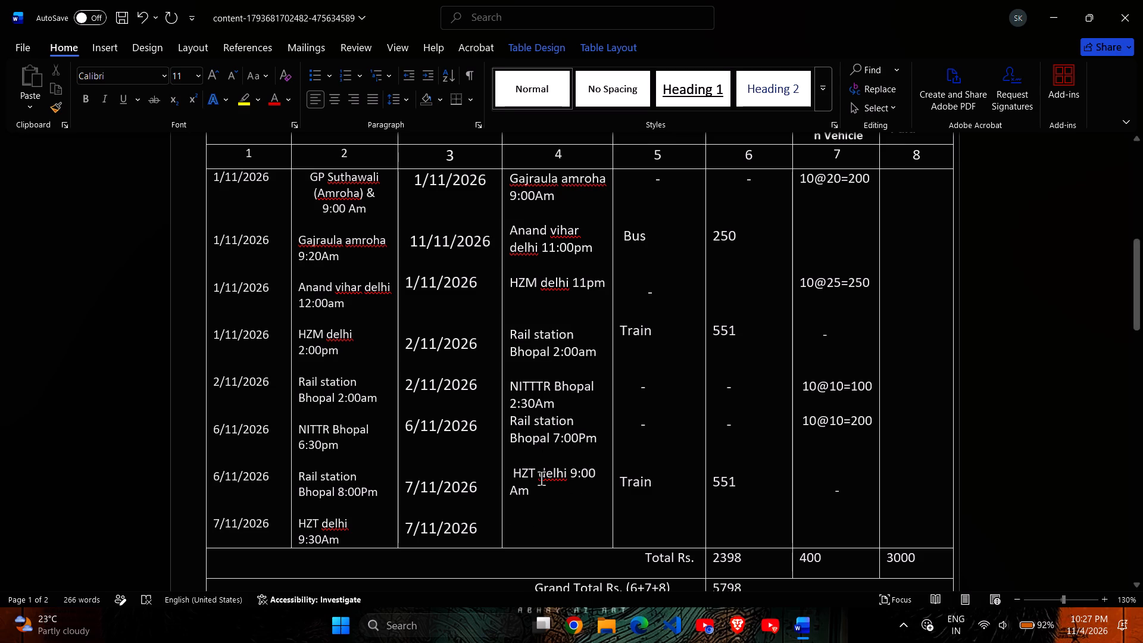
left_click_drag(299, 284, 349, 302)
left_click_drag(349, 302, 358, 306)
key("ctrl+c")
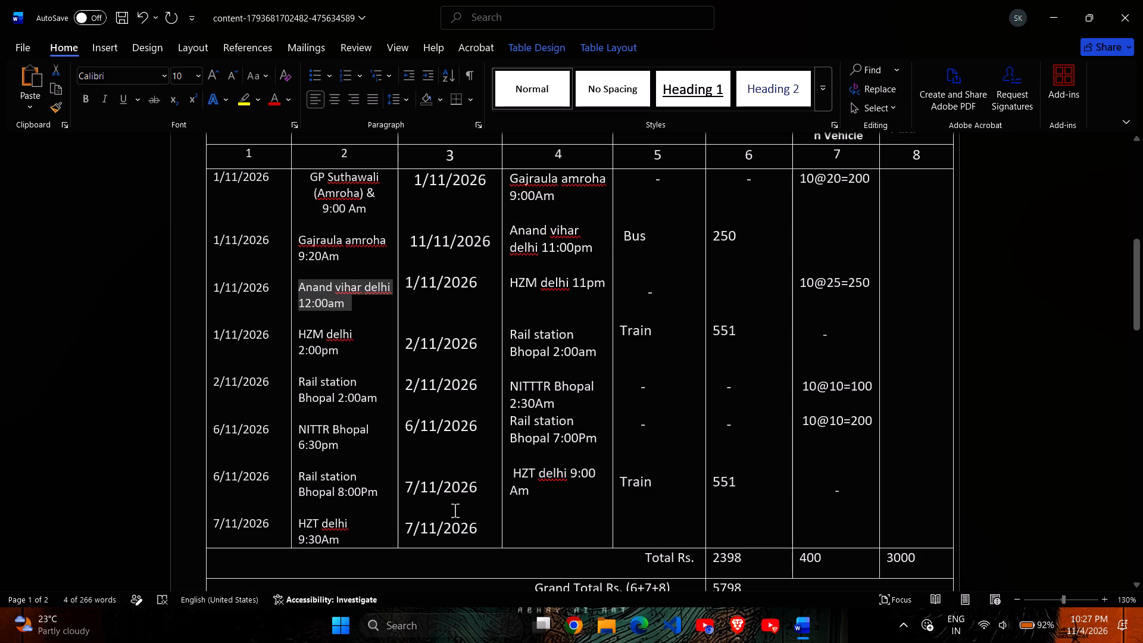
left_click(539, 532)
key("ctrl+v")
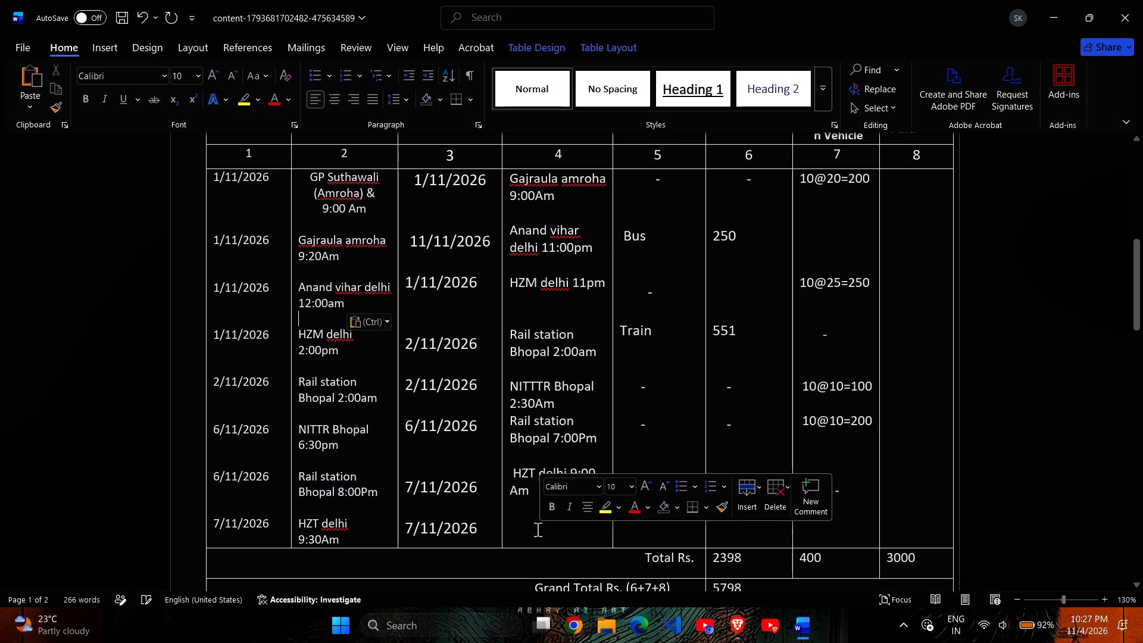
left_click(538, 529)
key("ctrl+v")
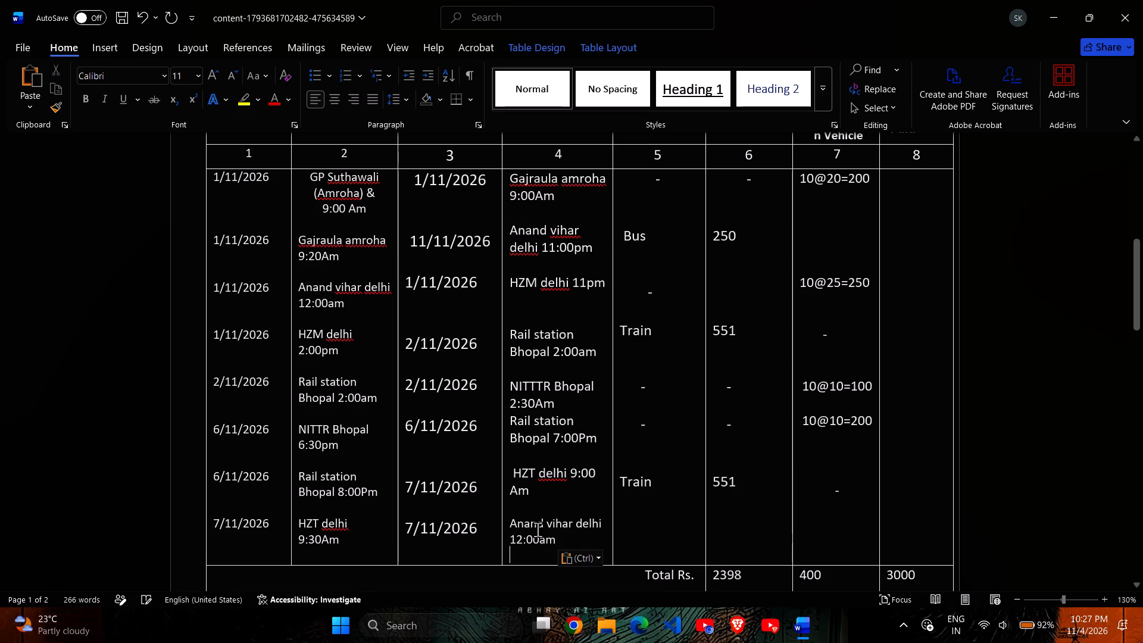
Start editing the time in the last Anand vihar delhi arrival entry in column 4.
left_click(542, 537)
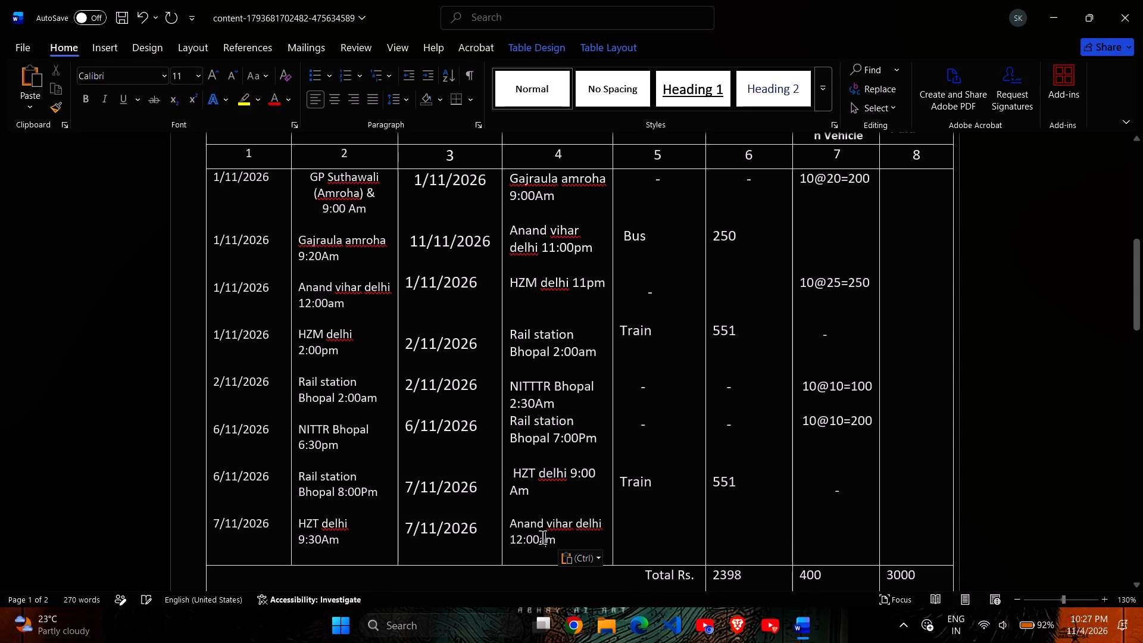
left_click(539, 538)
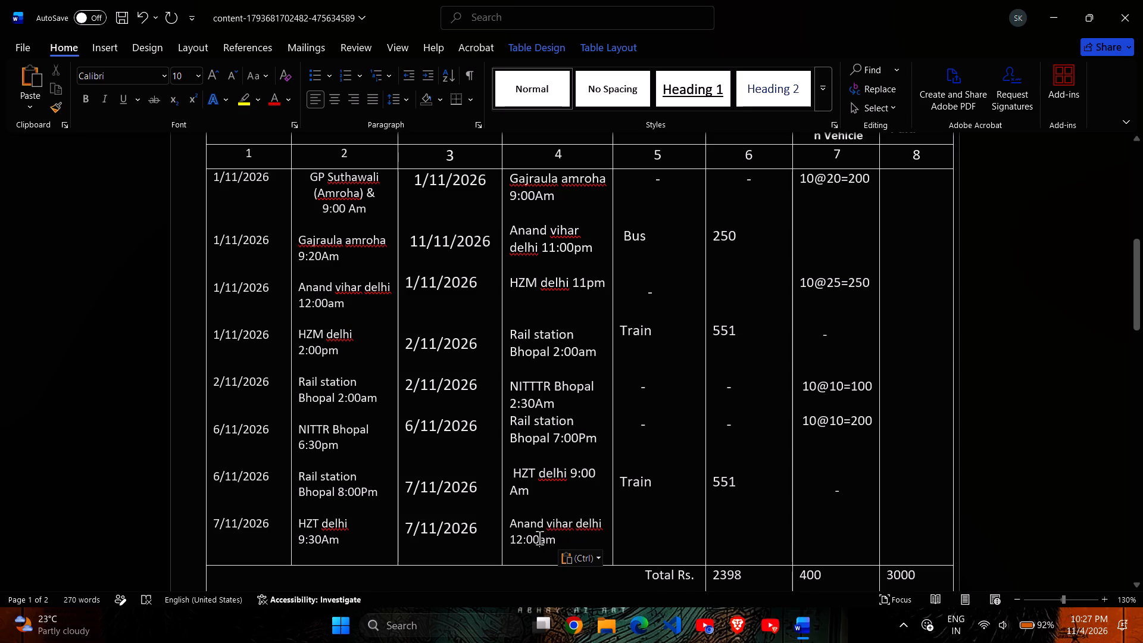
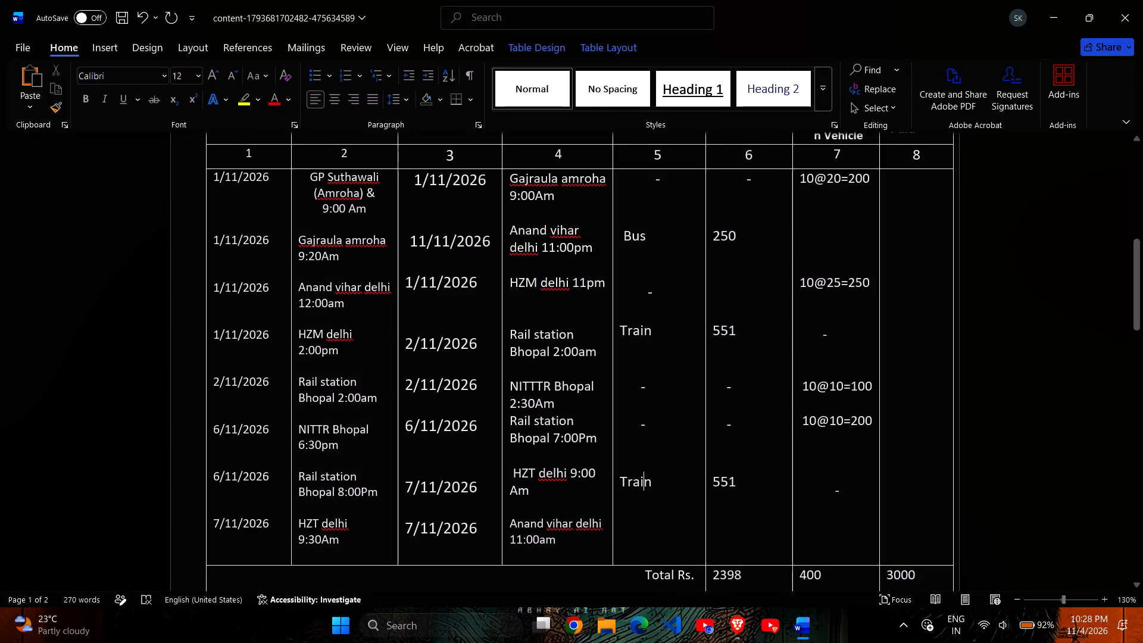
Enter a dash in column 5 below the last Train entry, level with the Anand vihar delhi 11:00am arrival.
key("Return")
key("Return")
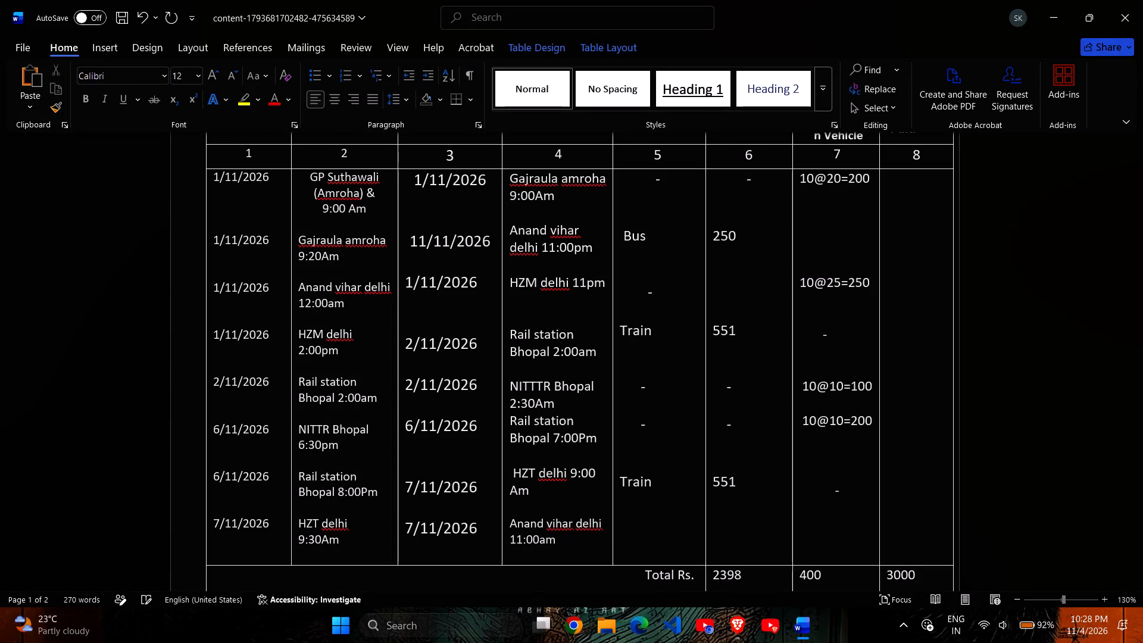
key("Return")
key("space")
key("space")
key("space")
type("-")
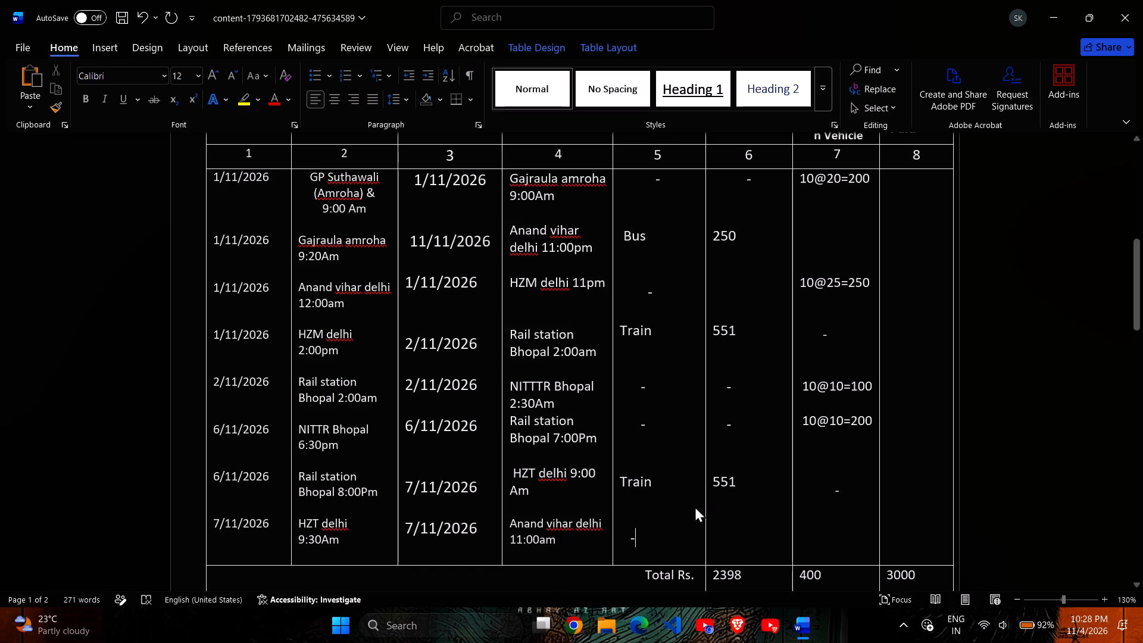
Enter a slightly indented dash in column 6 below the last 551 fare, level with the Anand vihar delhi 11:00am arrival.
left_click(727, 534)
left_click(770, 473)
key("Return")
key("Return")
key("Return")
key("Return")
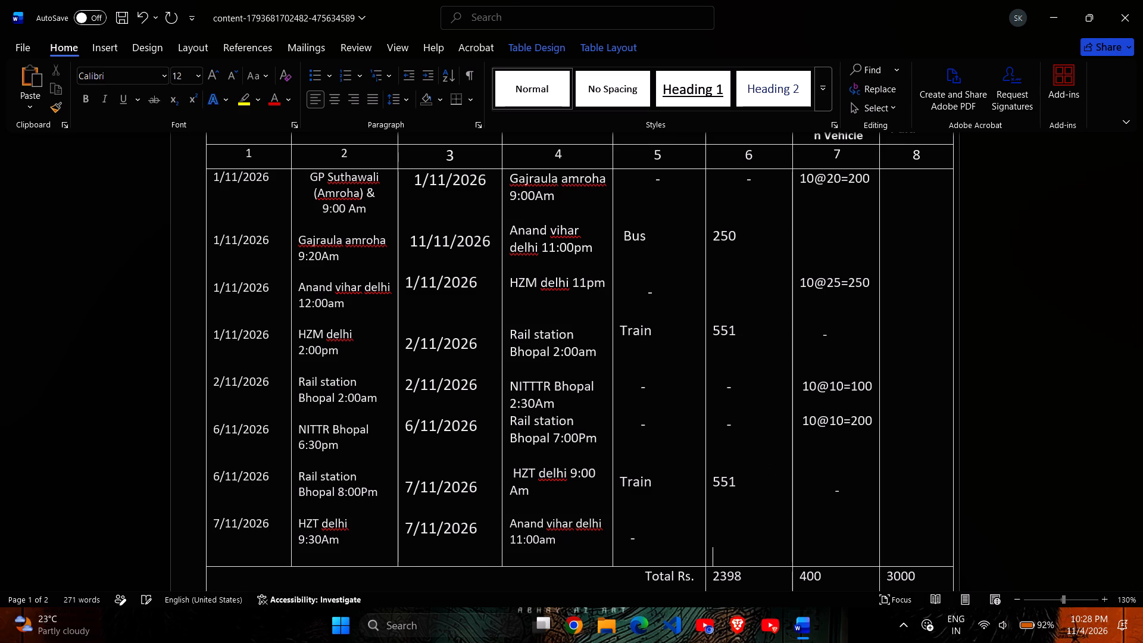
key("BackSpace")
key("minus")
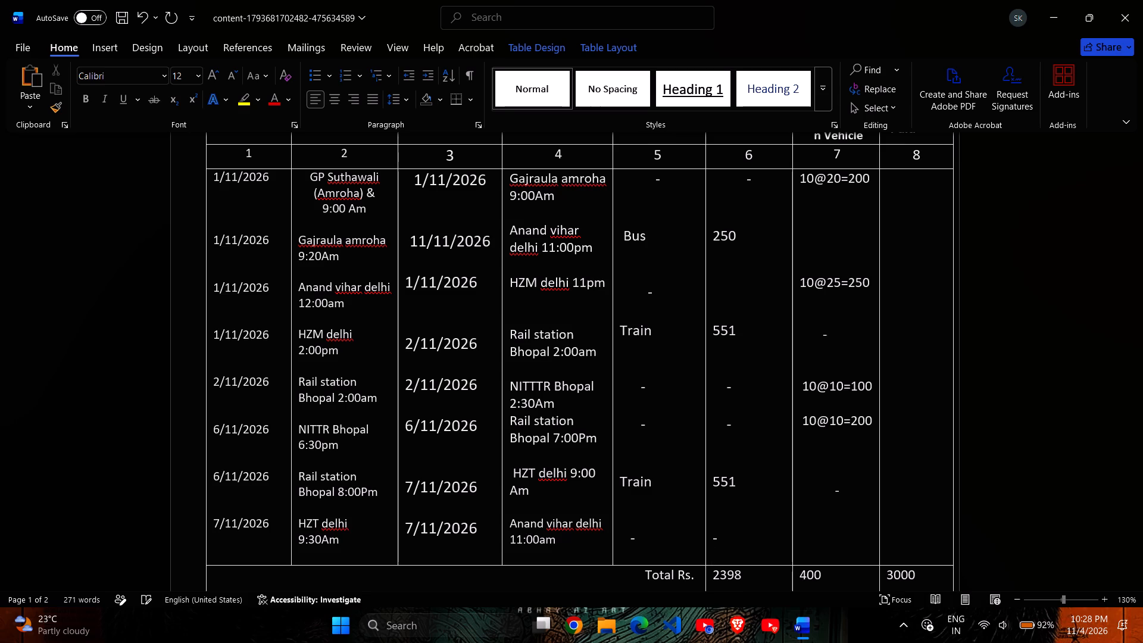
key("BackSpace")
key("space")
key("space")
key("space")
type("-")
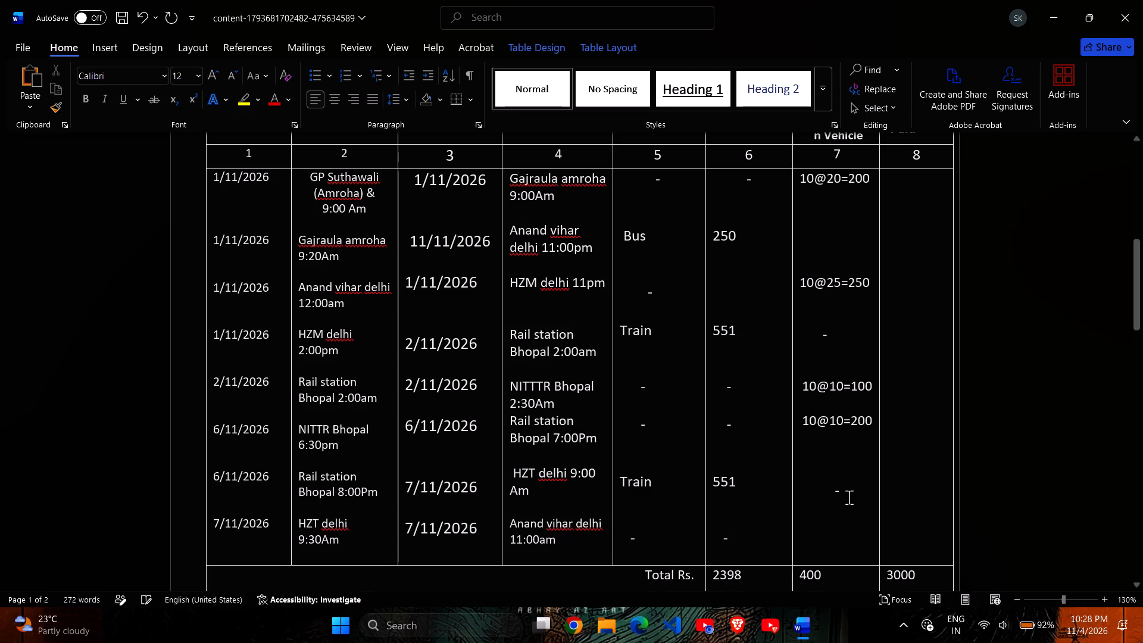
Place the text cursor in column 7 at the last dash, level with the second 551 train fare.
left_click(832, 522)
left_click(856, 504)
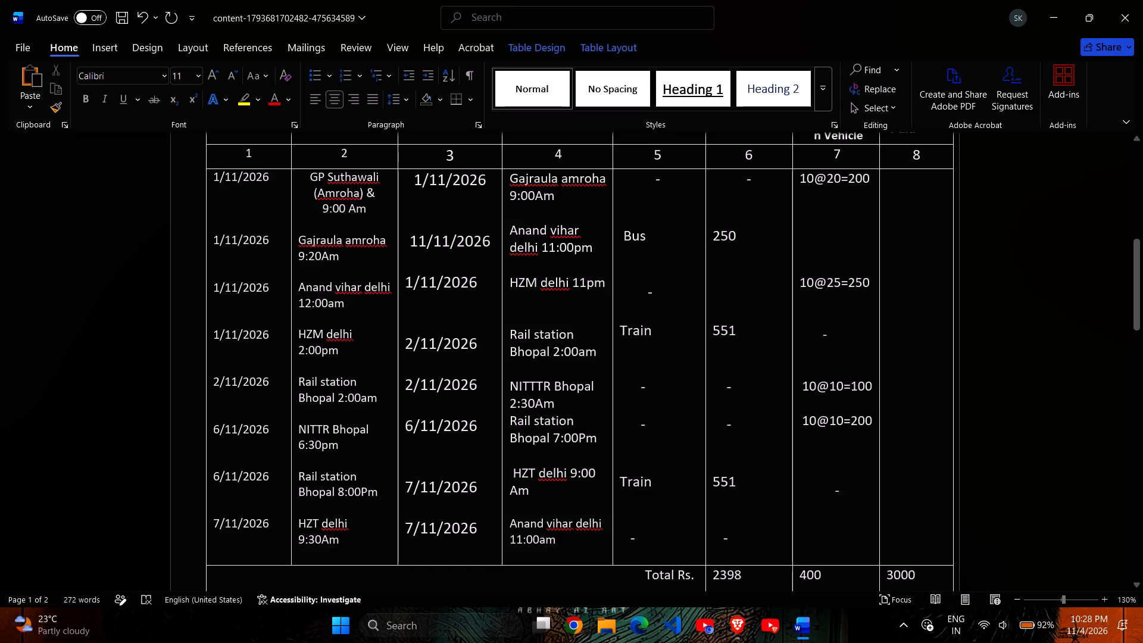
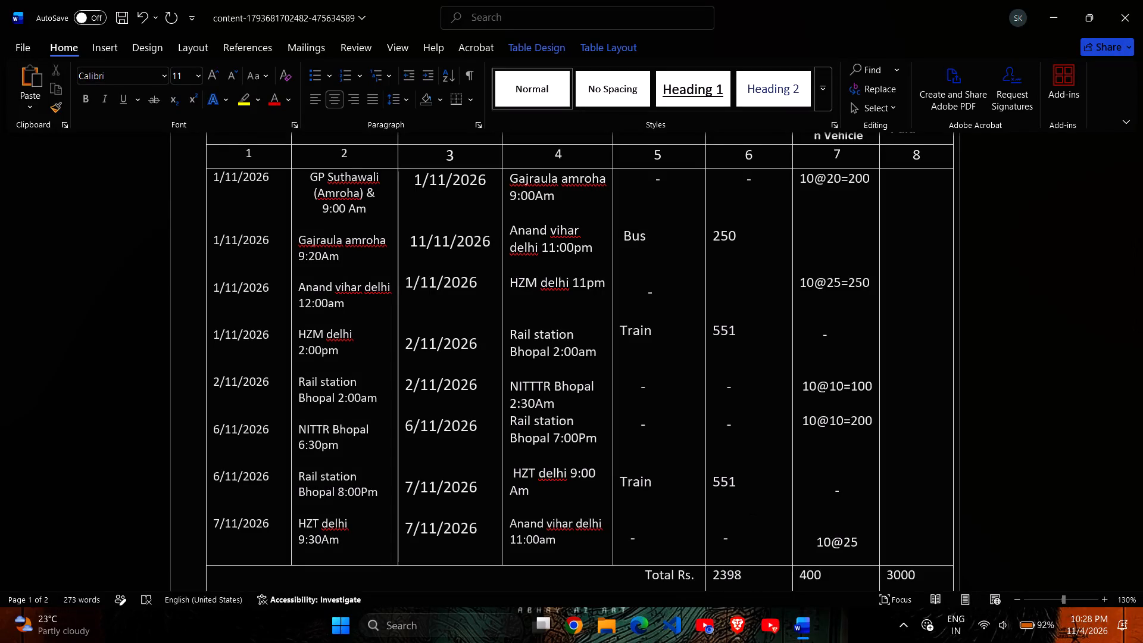
Complete the last conveyance entry in column 7 with =250 so it reads 10@25=250.
type("=250")
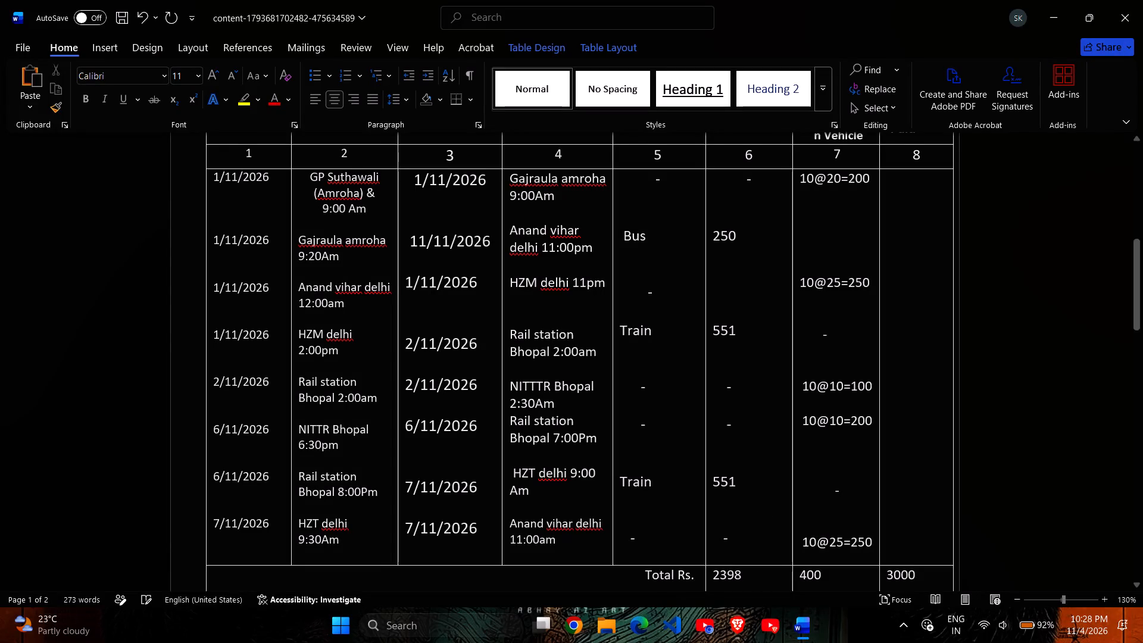
Add the departure date 7/11/2026 in column 1, spaced below the last date, for a further journey leg.
left_click(283, 522)
key("Return")
key("Return")
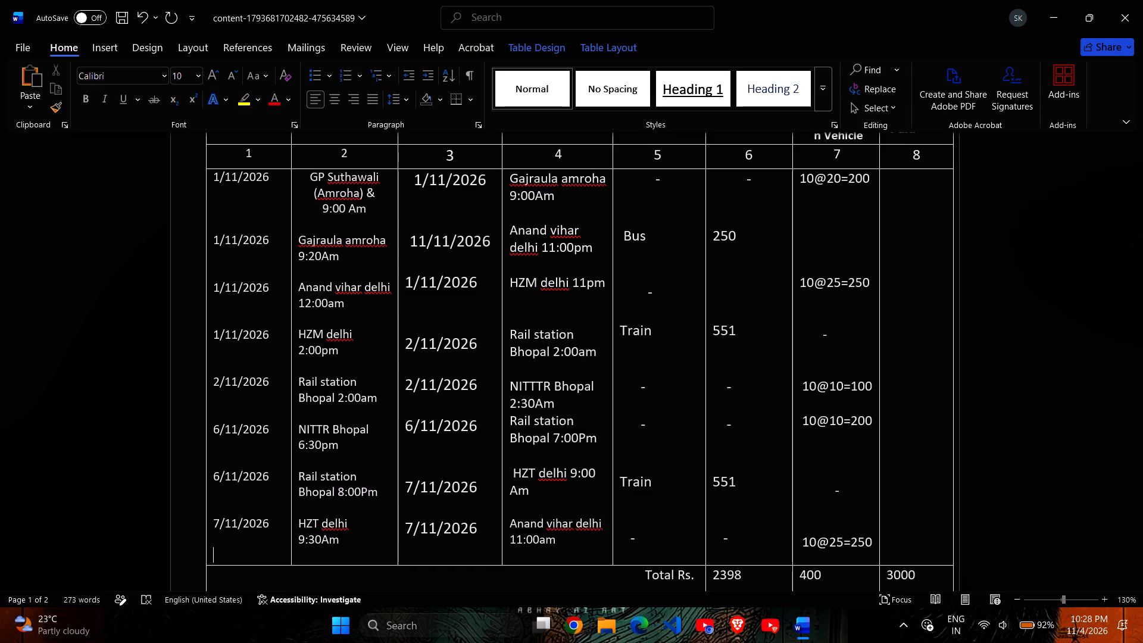
key("Return")
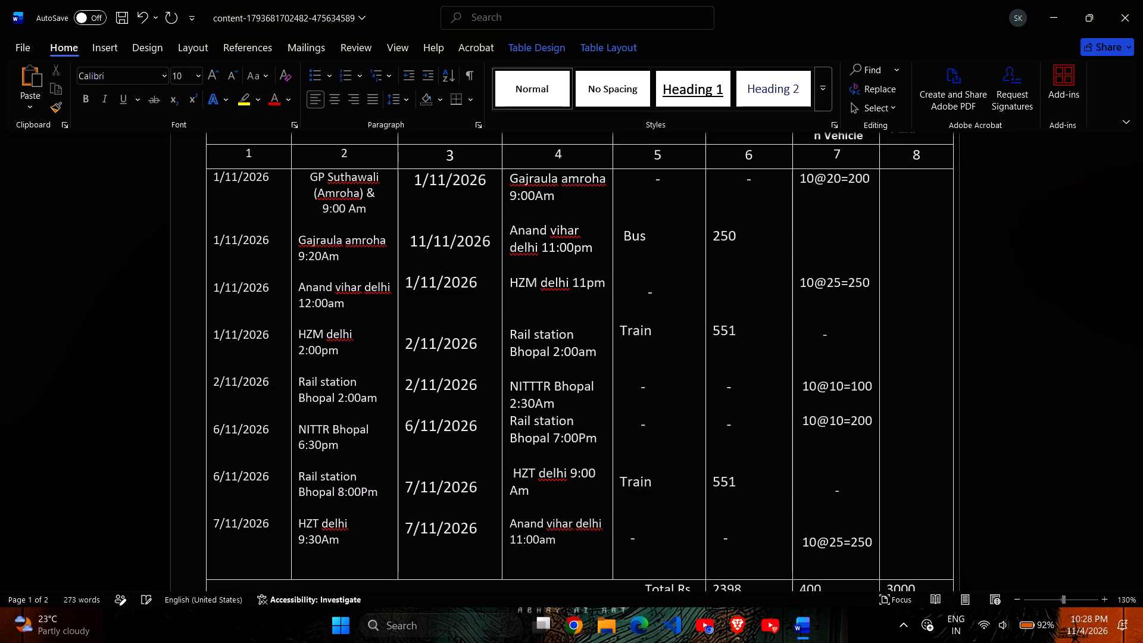
type("7/")
type("11")
type("/2026")
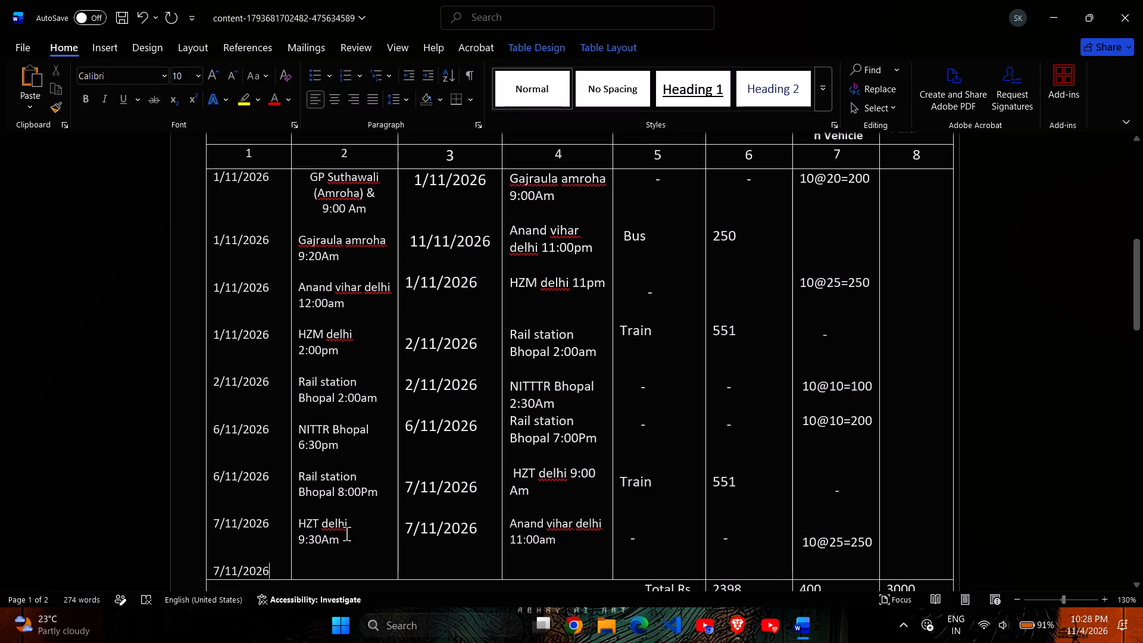
Add two line breaks below HZT delhi 9:30Am in column 2 for the next departure station.
left_click(350, 538)
key("Return")
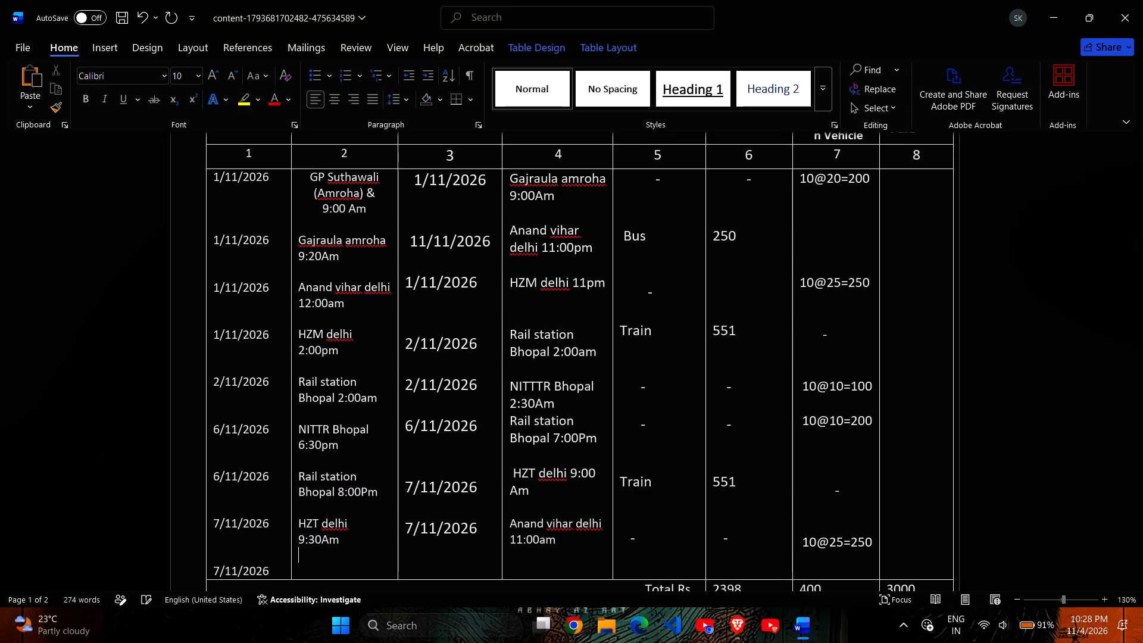
key("Return")
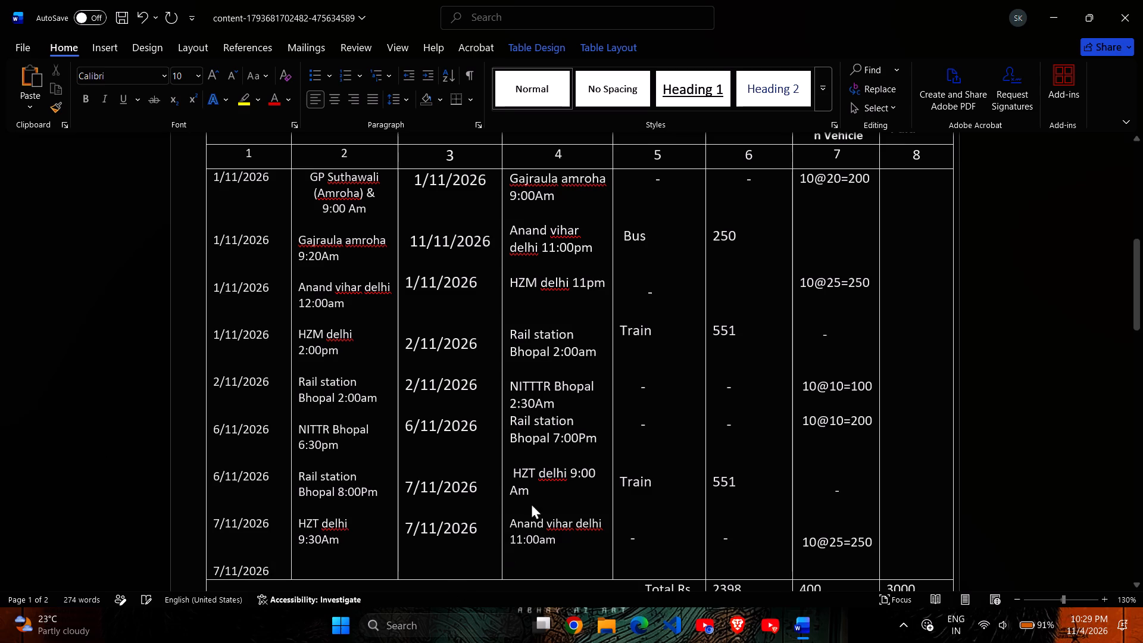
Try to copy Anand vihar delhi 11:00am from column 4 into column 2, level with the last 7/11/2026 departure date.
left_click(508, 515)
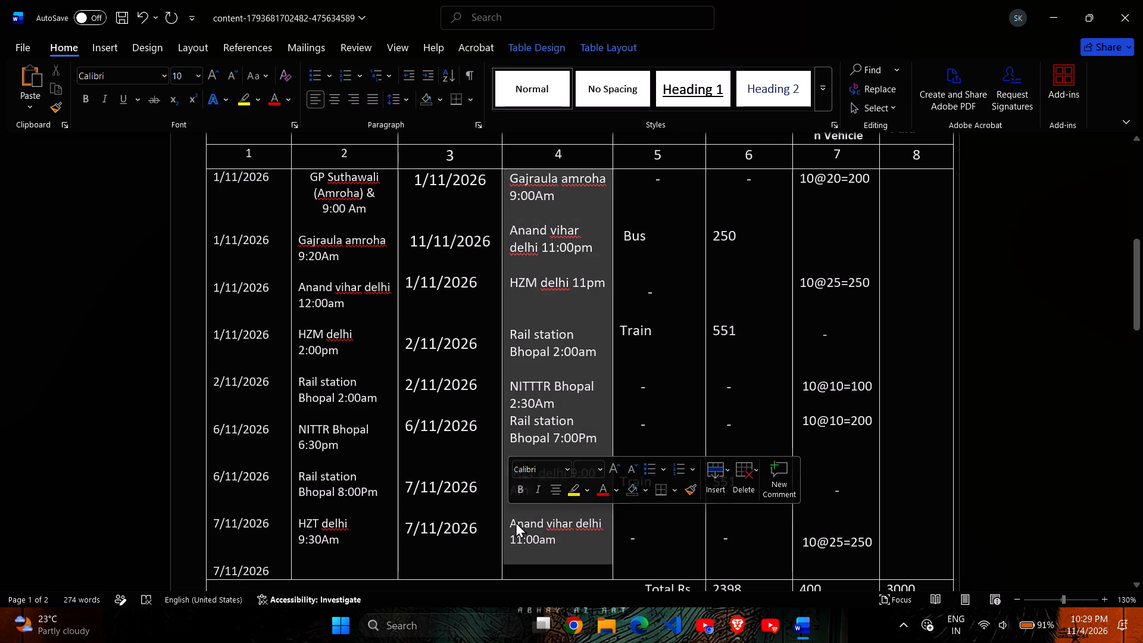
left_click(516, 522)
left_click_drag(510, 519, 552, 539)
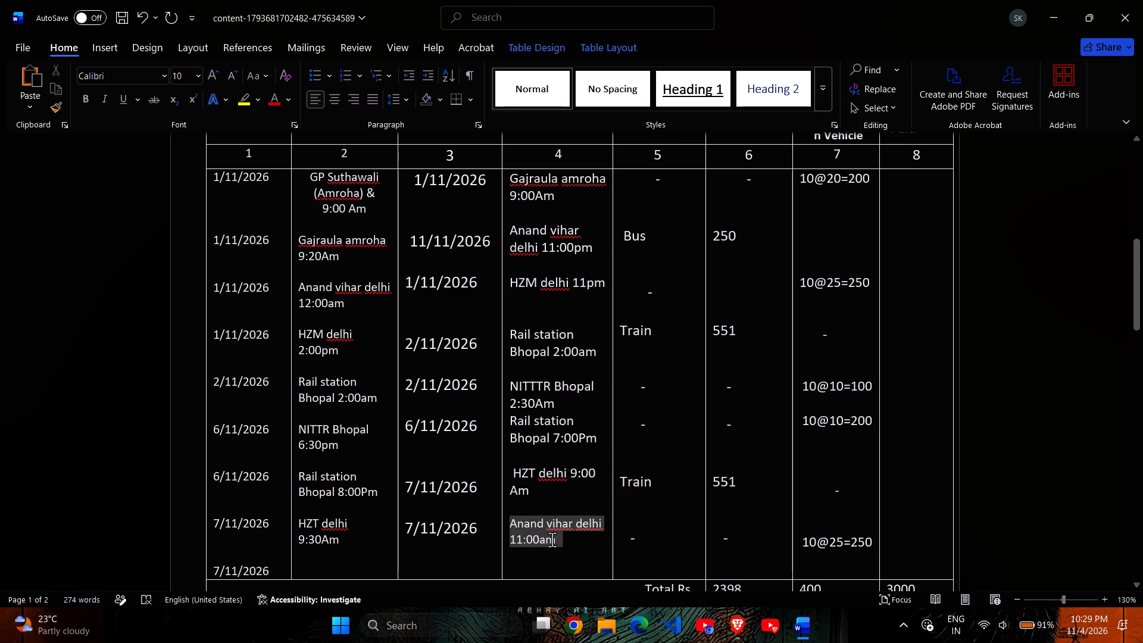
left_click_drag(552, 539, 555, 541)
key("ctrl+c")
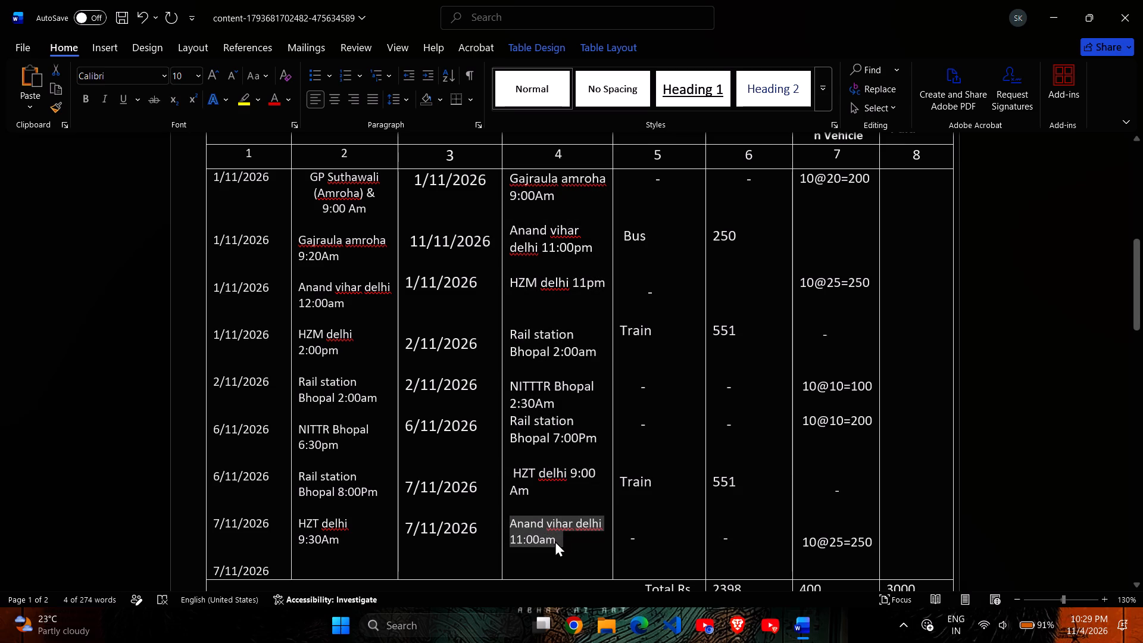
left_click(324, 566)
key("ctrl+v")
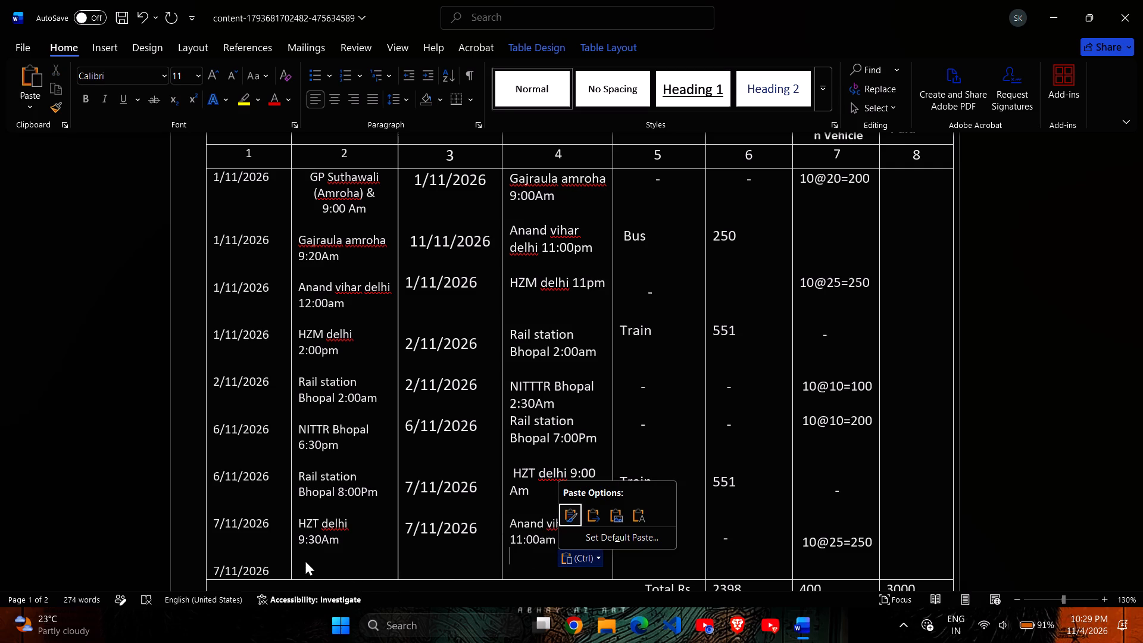
Add a space and another line break below HZT delhi 9:30Am in column 2.
left_click_drag(323, 561, 346, 550)
left_click(346, 550)
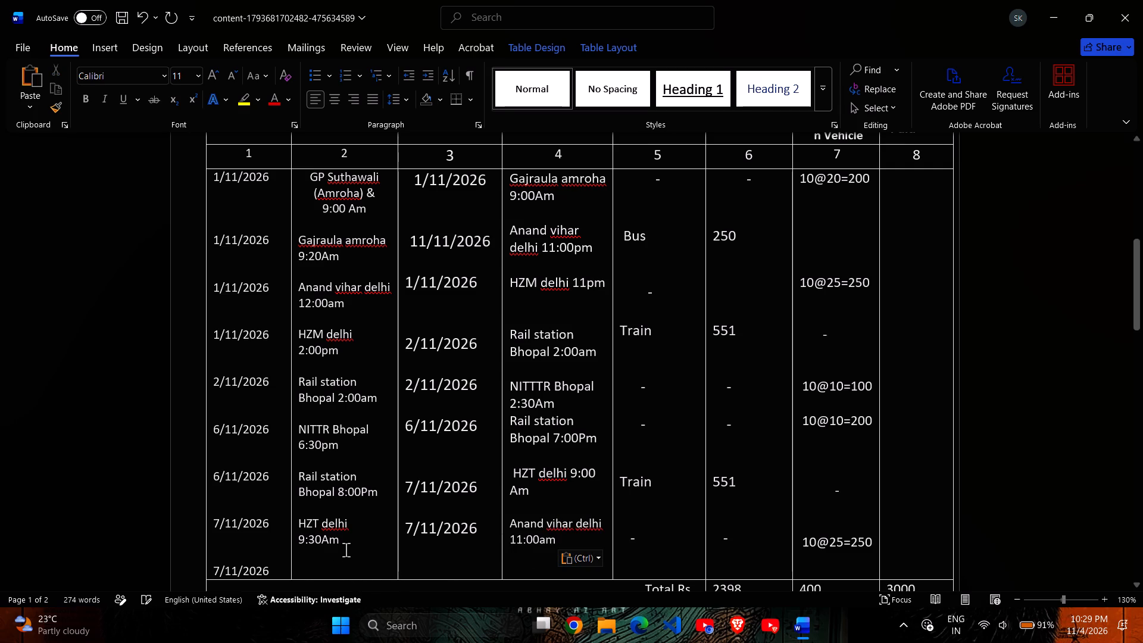
key("space")
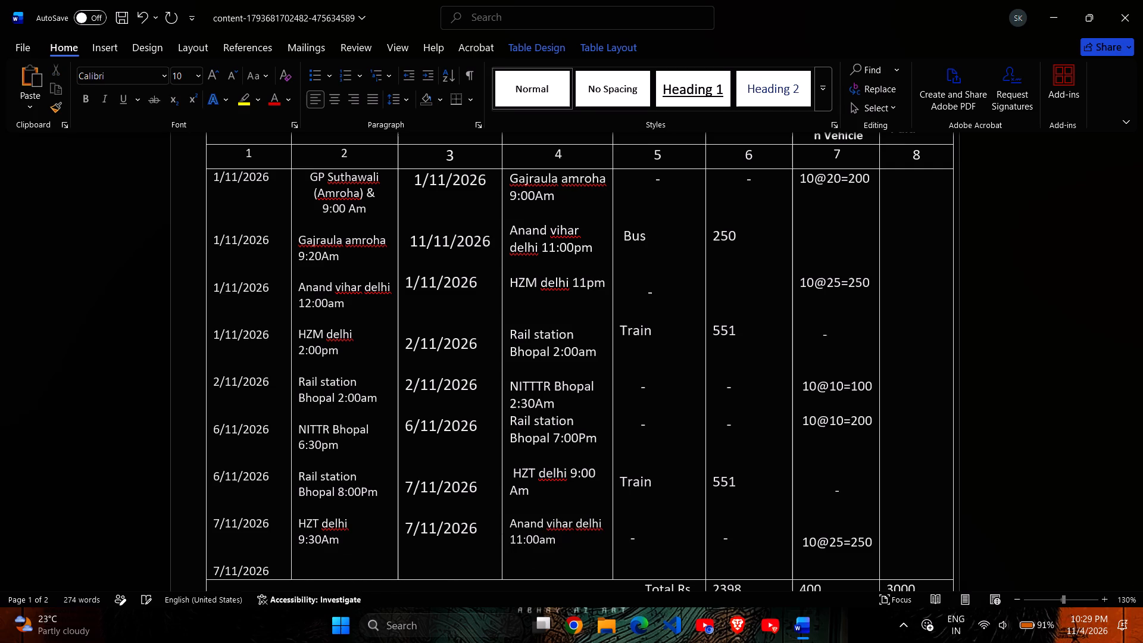
key("Return")
scroll(346, 550, "down", 1)
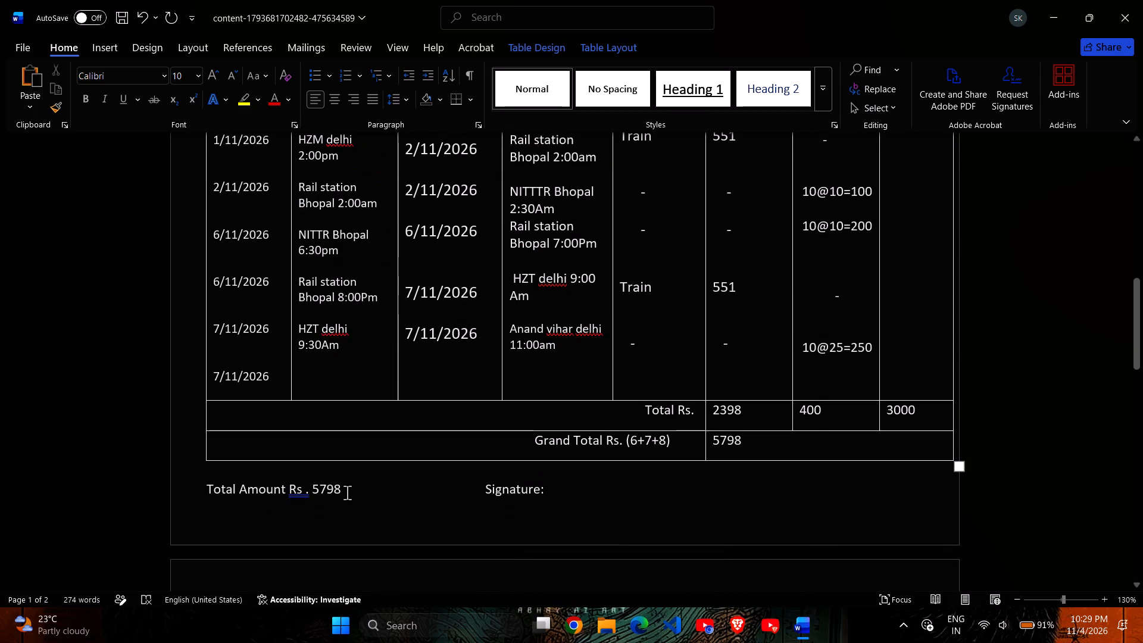
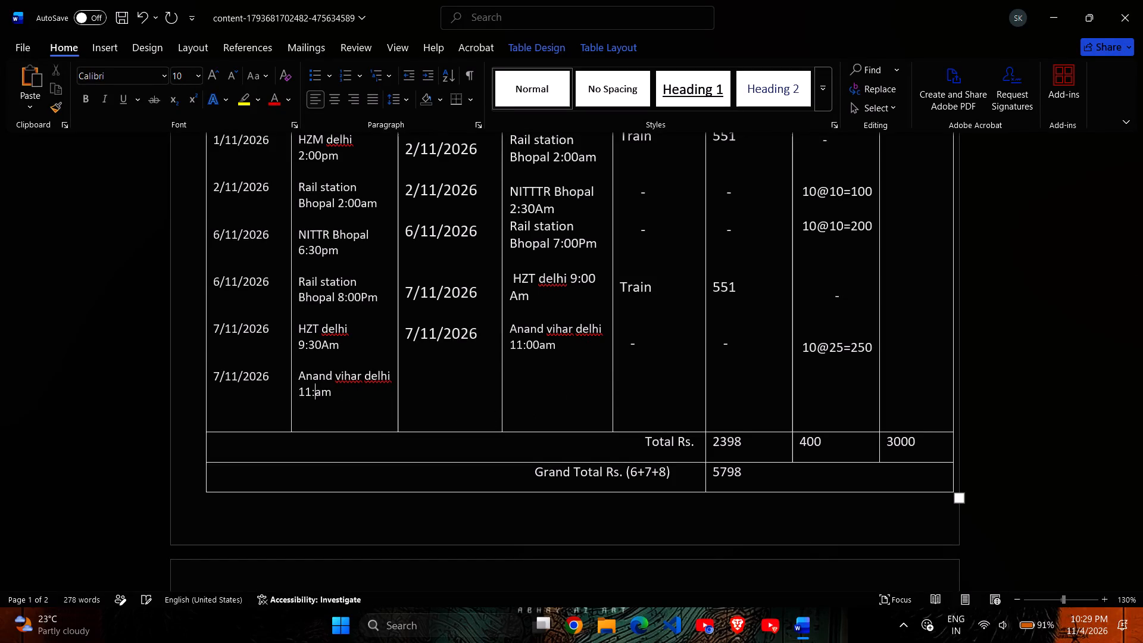
Complete the departure time of the last Anand vihar delhi entry in column 2 as 11:20am.
type("20")
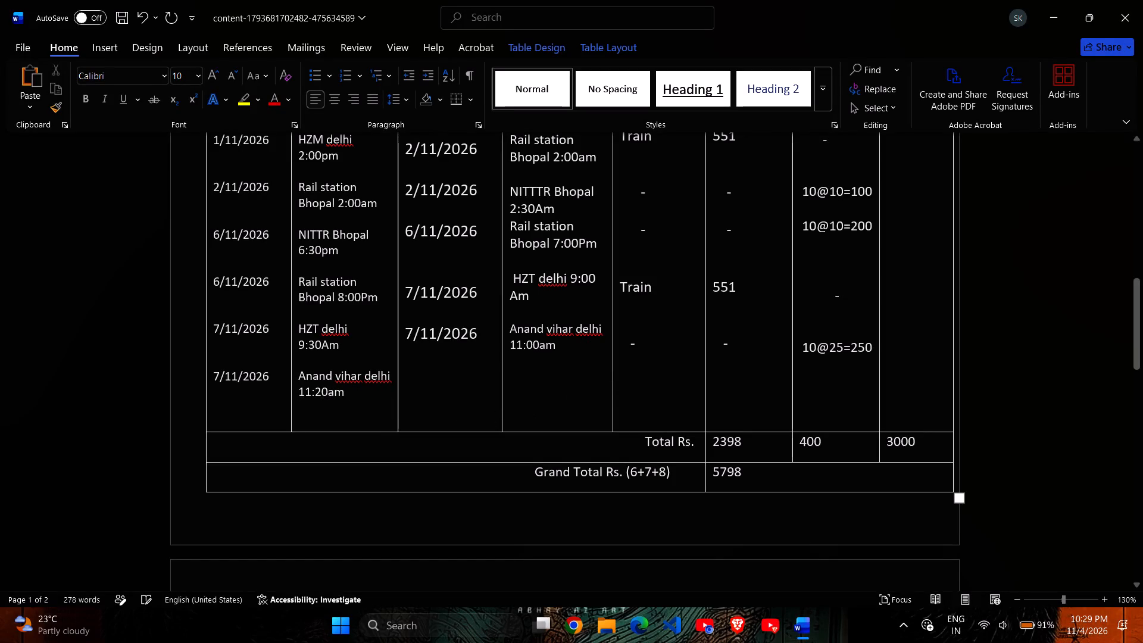
Copy the last arrival date 7/11/2026 in column 3 and paste it two lines below, level with the Anand vihar delhi departure.
left_click(410, 384)
left_click_drag(482, 331, 406, 332)
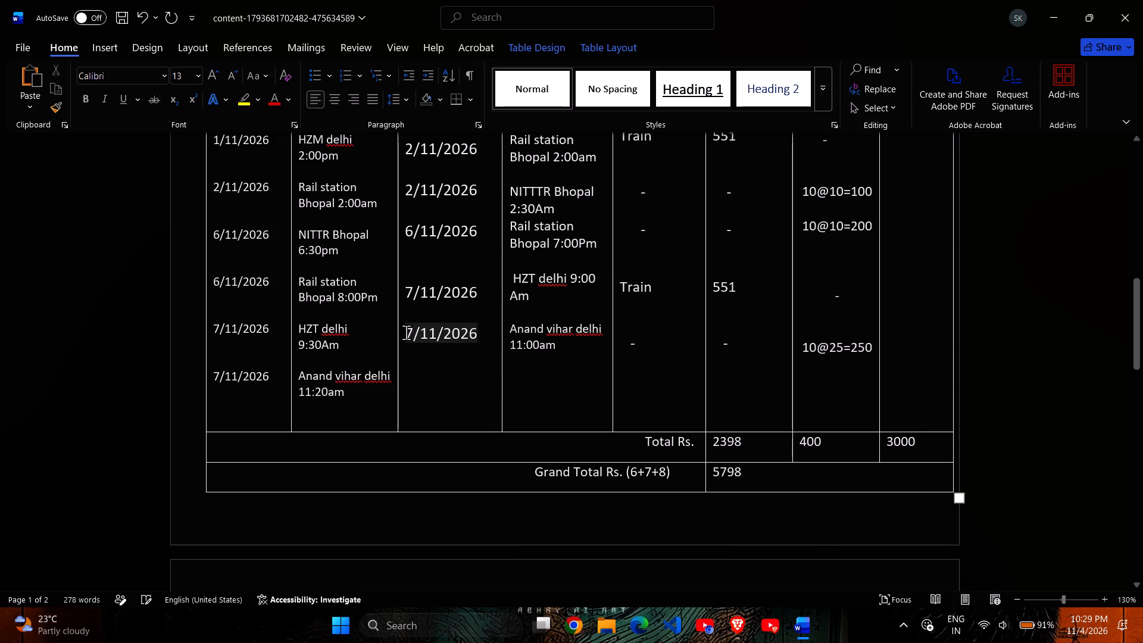
key("ctrl+c")
left_click(421, 382)
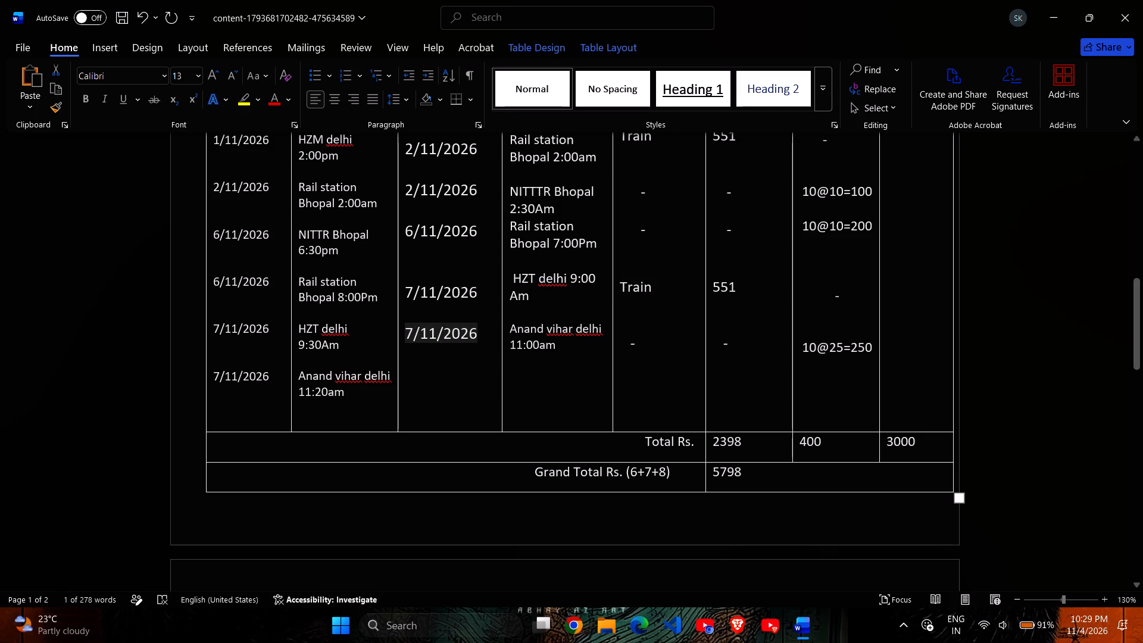
left_click(485, 347)
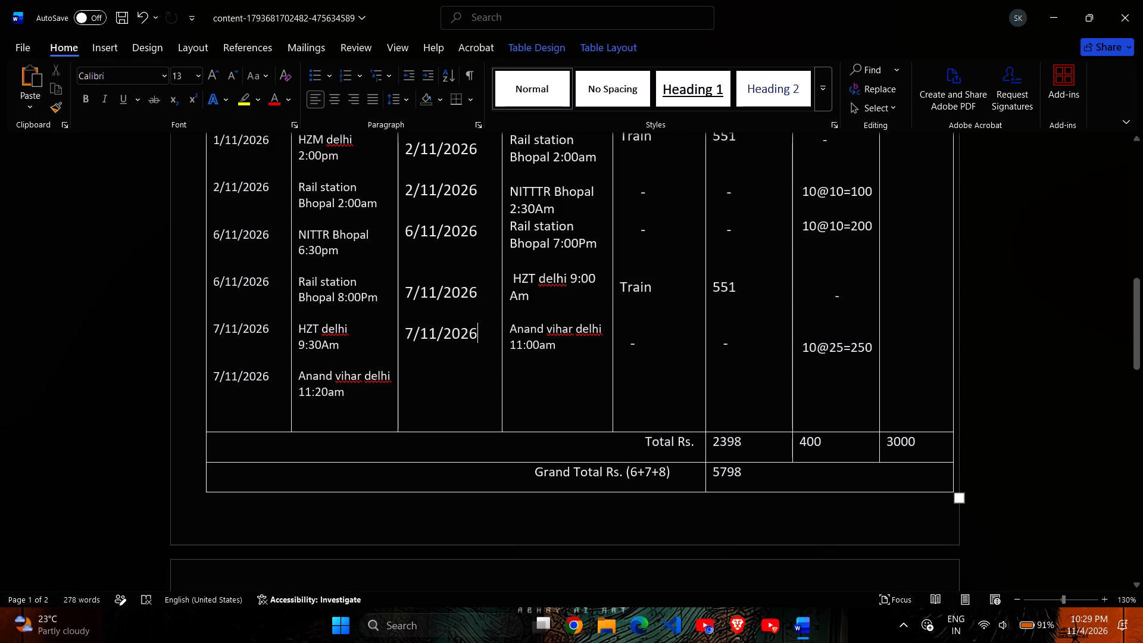
key("Return")
key("Return")
key("Return")
key("BackSpace")
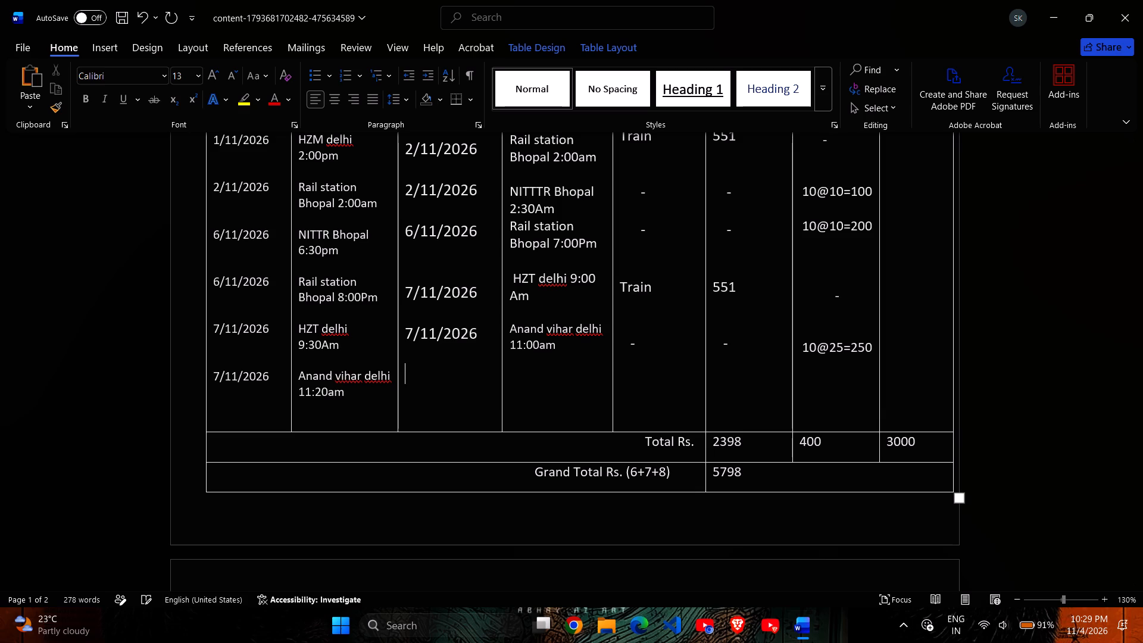
key("ctrl+v")
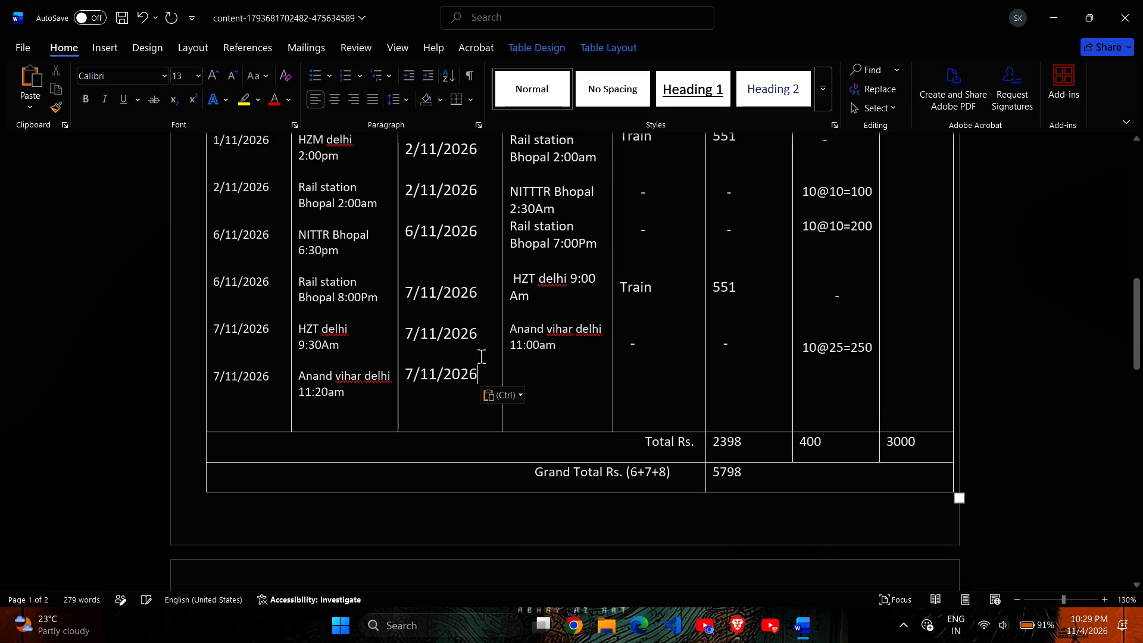
Add a line break below Anand vihar delhi 11:00am in column 4 for the next arrival station.
left_click(568, 351)
key("Return")
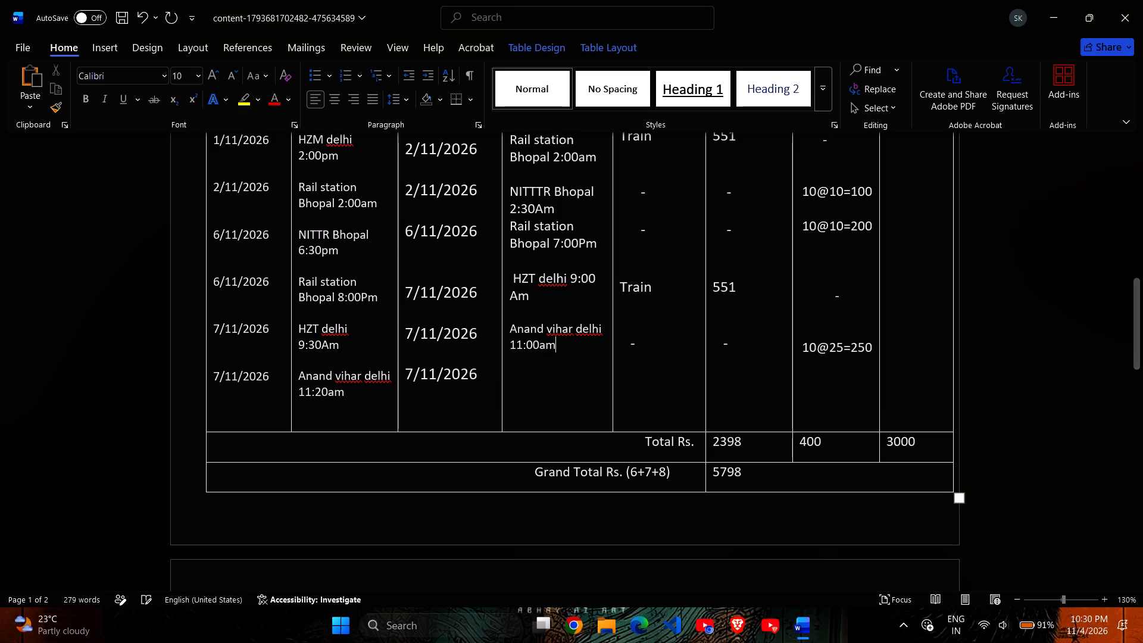
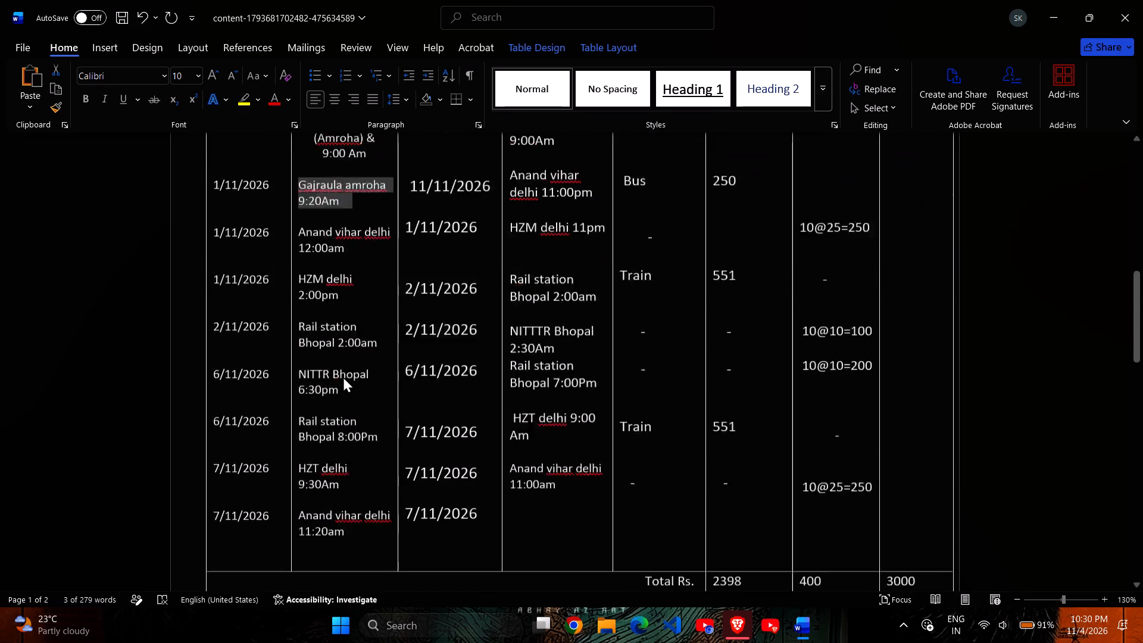
Paste the copied Gajraula amroha 9:20Am in column 4 as the last arrival station and align it with the 7/11/2026 date.
scroll(343, 376, "down", 2)
scroll(343, 376, "up", 2)
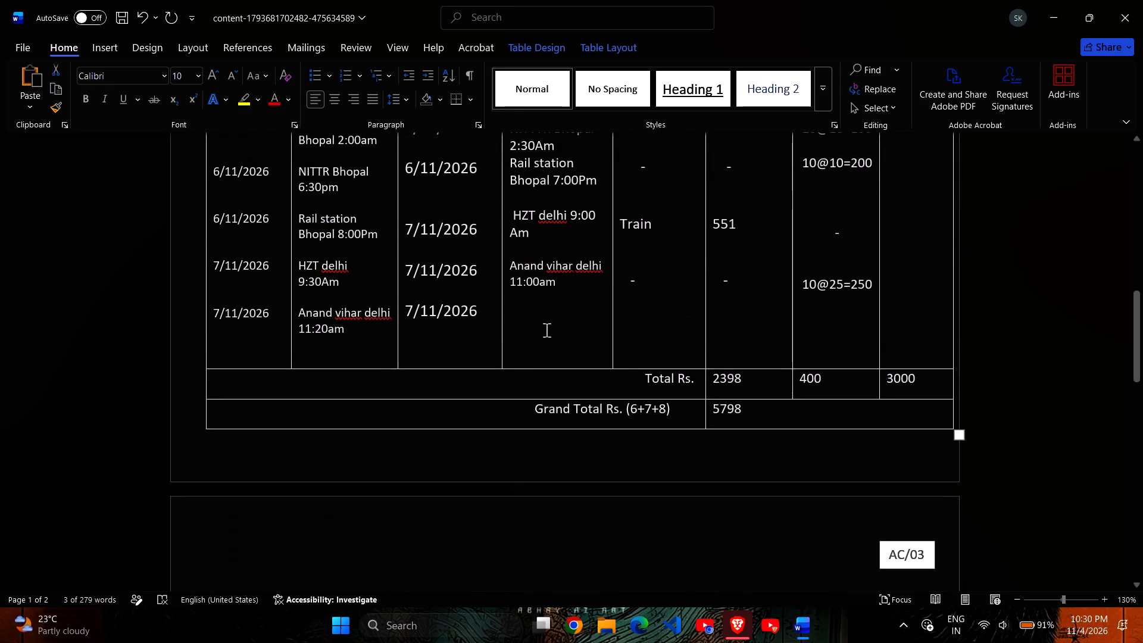
left_click(550, 325)
key("ctrl+v")
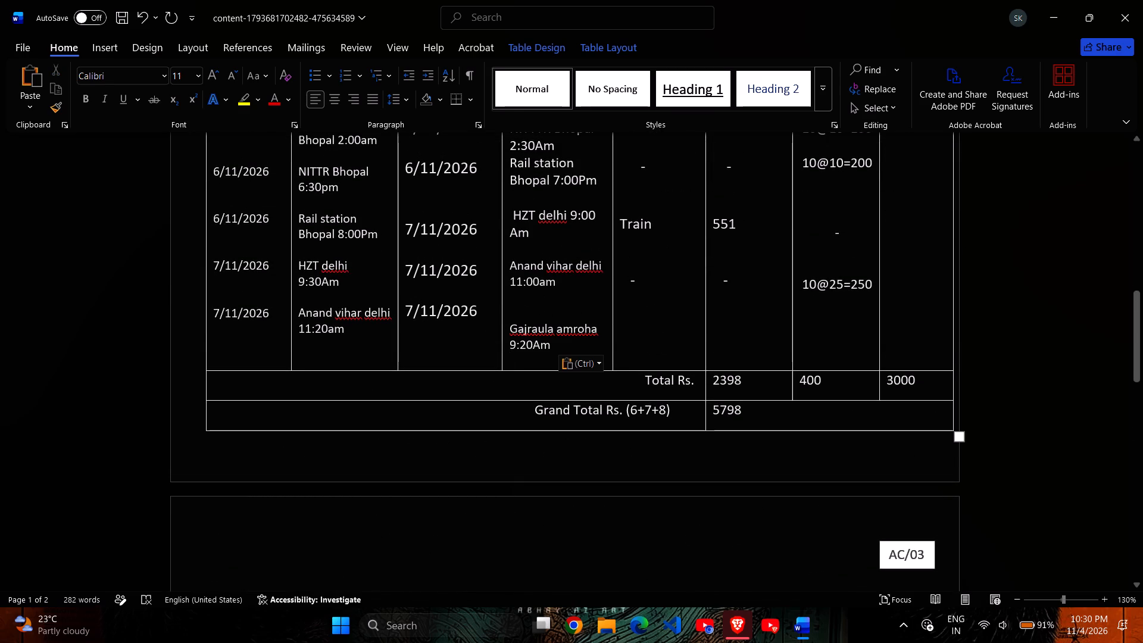
left_click(508, 321)
left_click(514, 332)
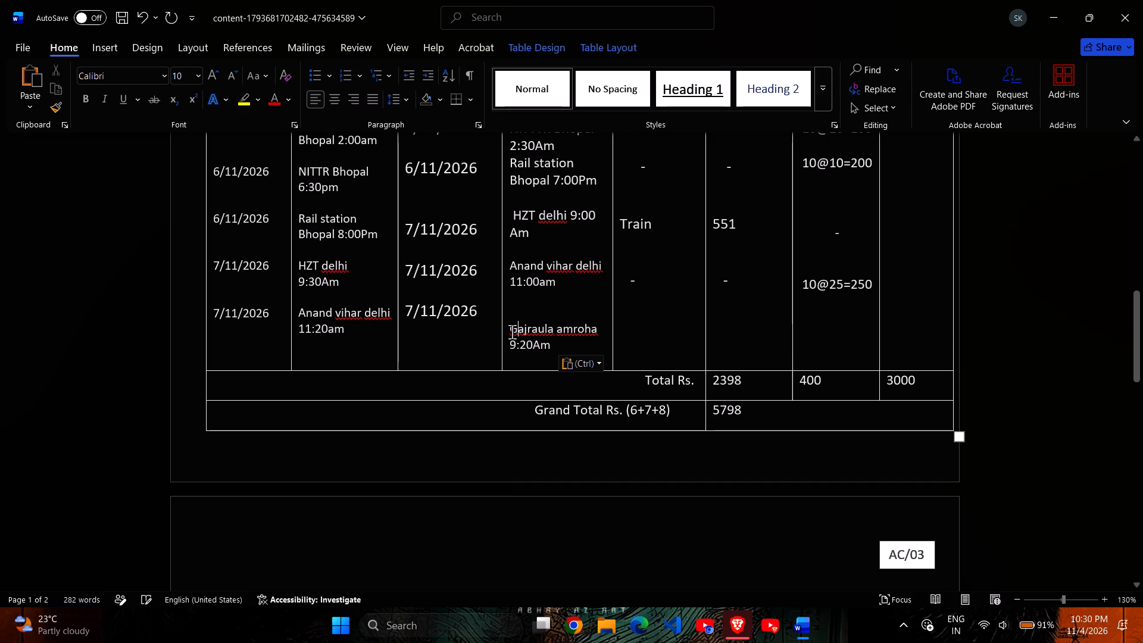
left_click(512, 332)
key("BackSpace")
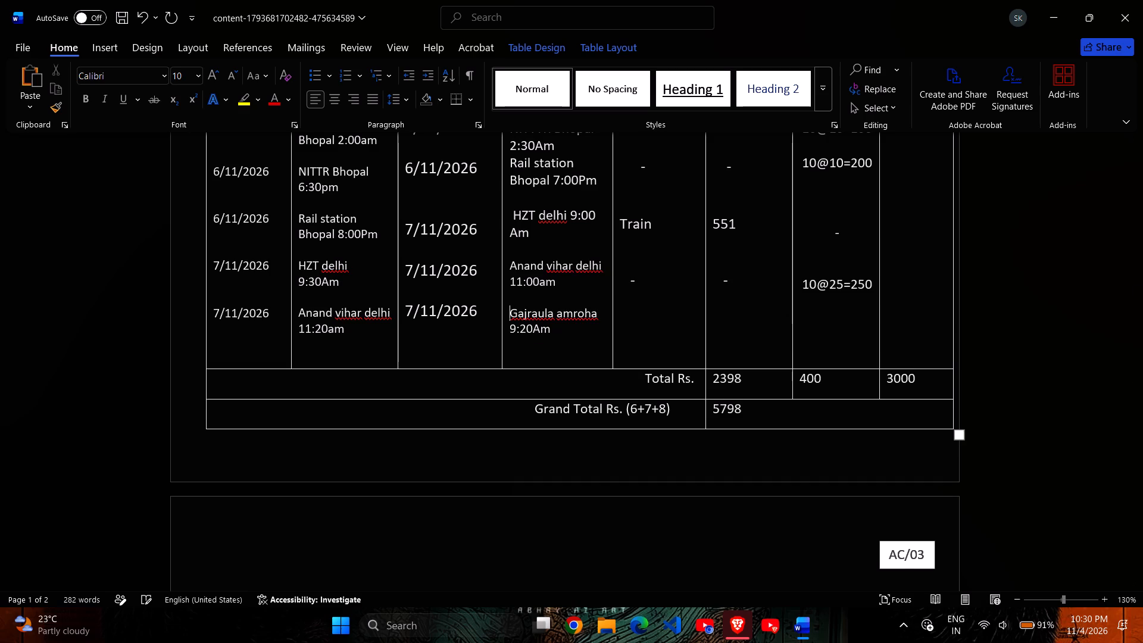
Delete the minutes from the time of the last Gajraula amroha arrival in column 4, leaving 9Am.
scroll(512, 332, "up", 1)
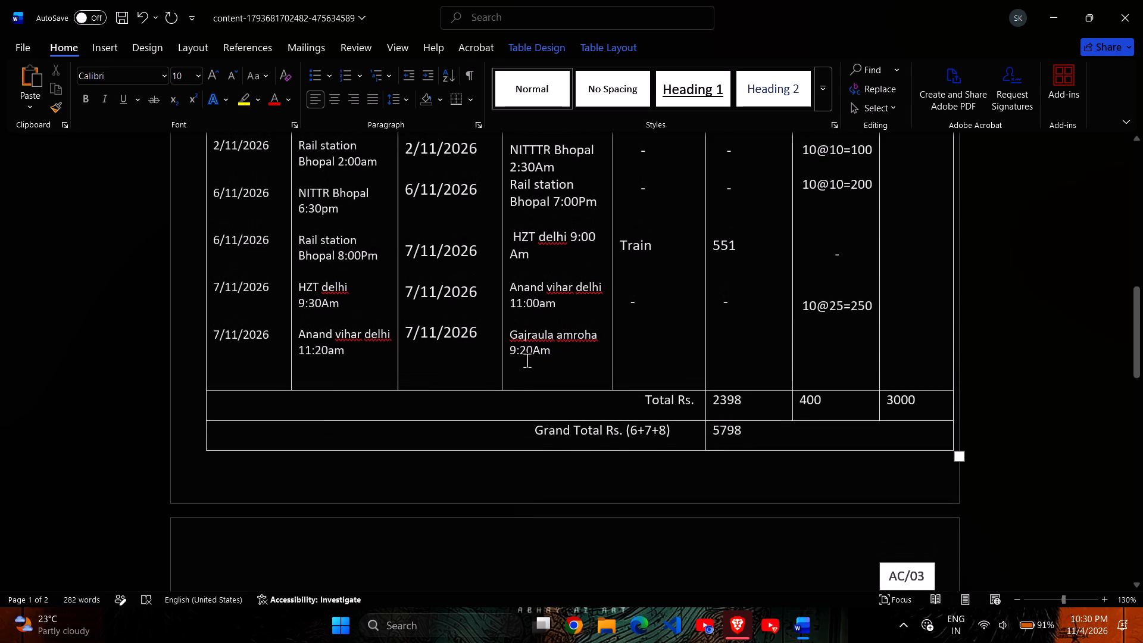
left_click(530, 351)
key("BackSpace")
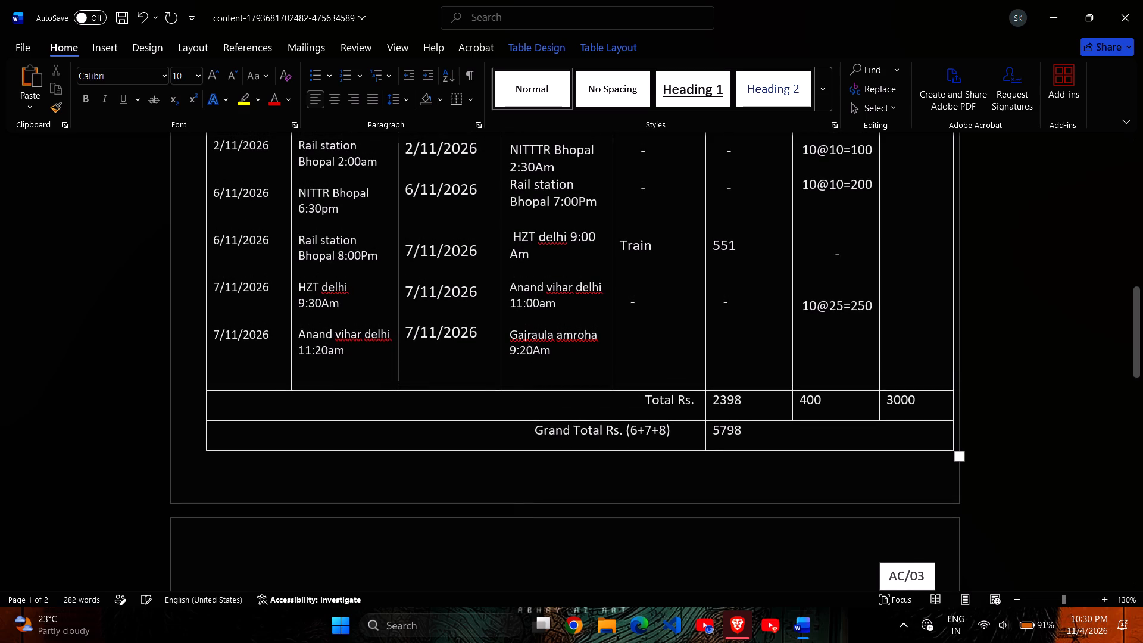
key("BackSpace")
key("BackSpace")
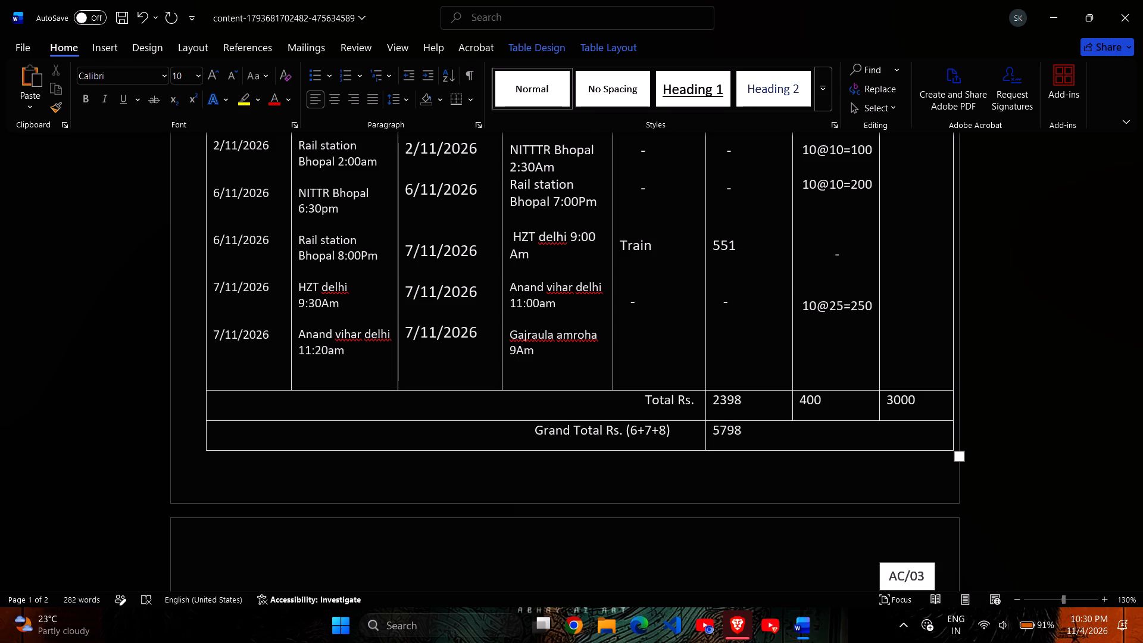
Change the time of the first Anand vihar delhi arrival in column 4 to 11:00Am.
scroll(530, 351, "up", 2)
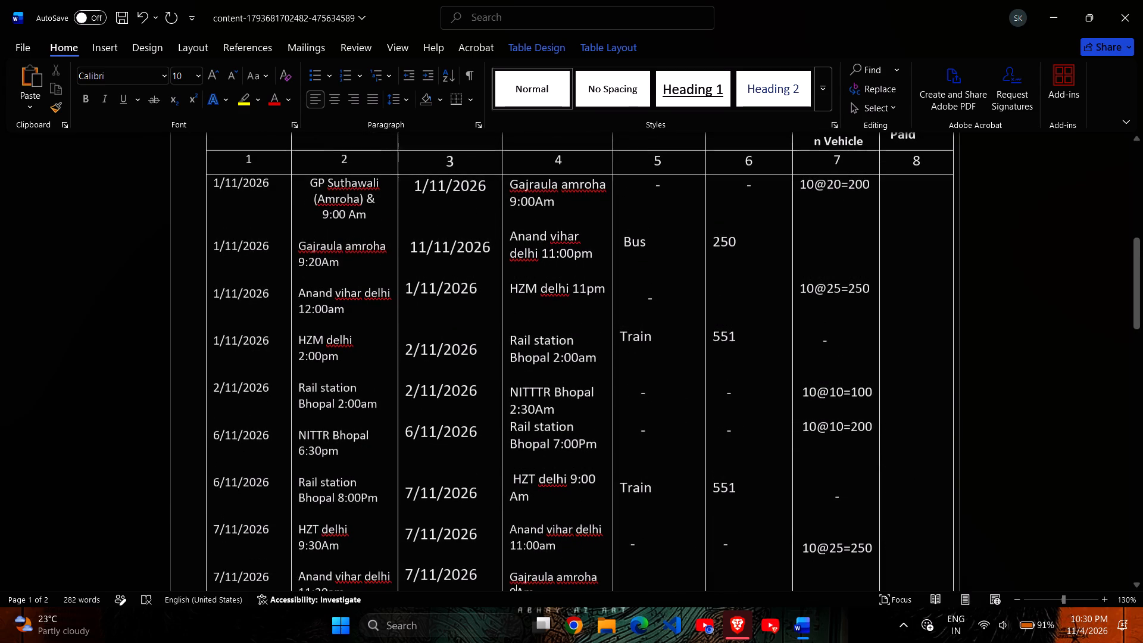
scroll(530, 351, "up", 2)
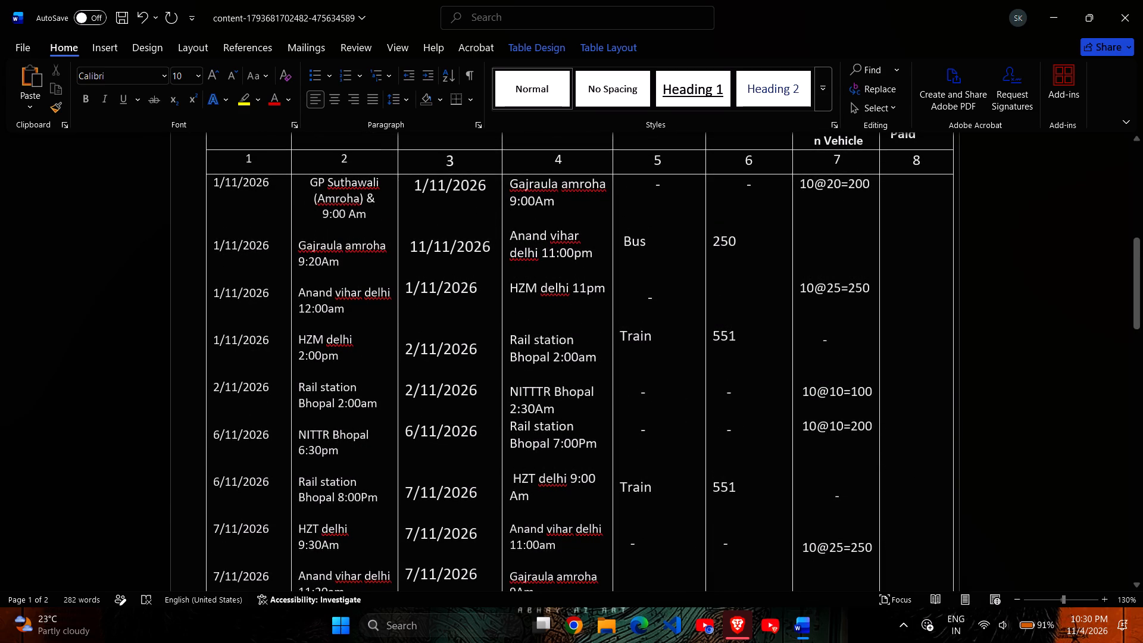
scroll(530, 351, "up", 2)
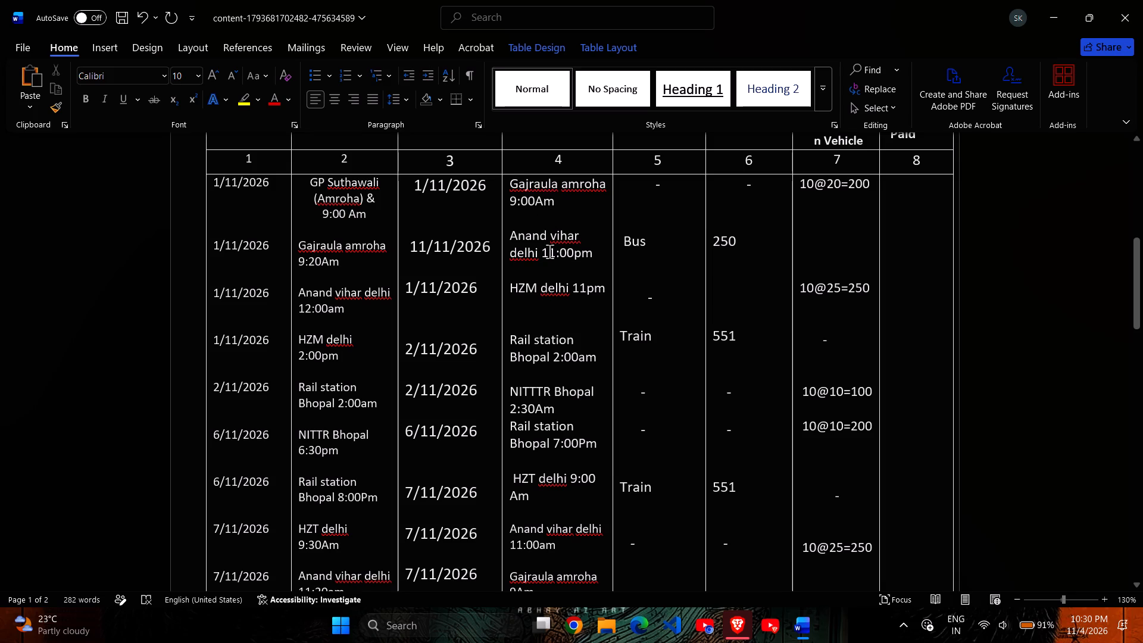
left_click(582, 255)
key("BackSpace")
key("shift+a")
Change the arrival time of the HZM delhi entry in column 4 to 1:00pm.
left_click(585, 288)
key("BackSpace")
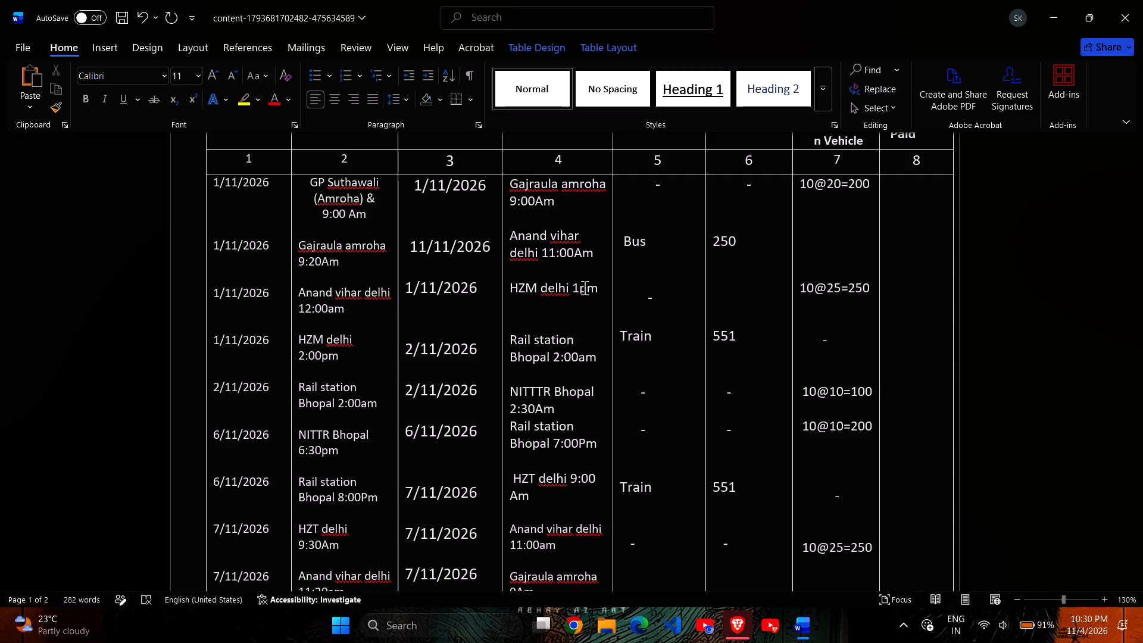
key("shift+colon")
type("00")
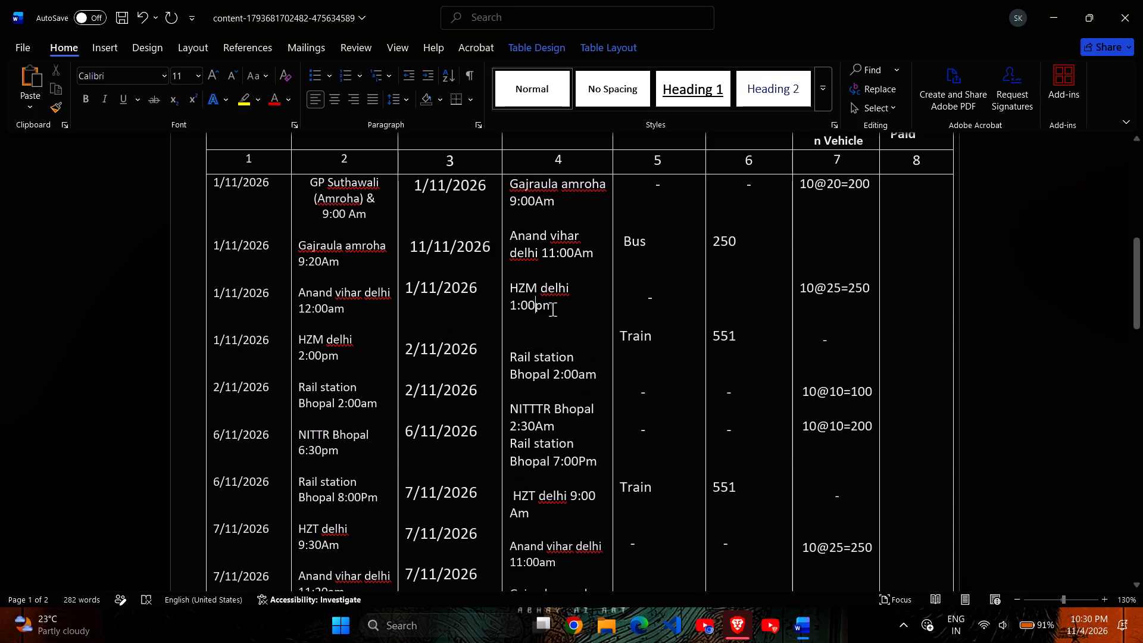
Remove the extra blank line above Rail station Bhopal 2:00am in column 4.
left_click(514, 358)
left_click(509, 355)
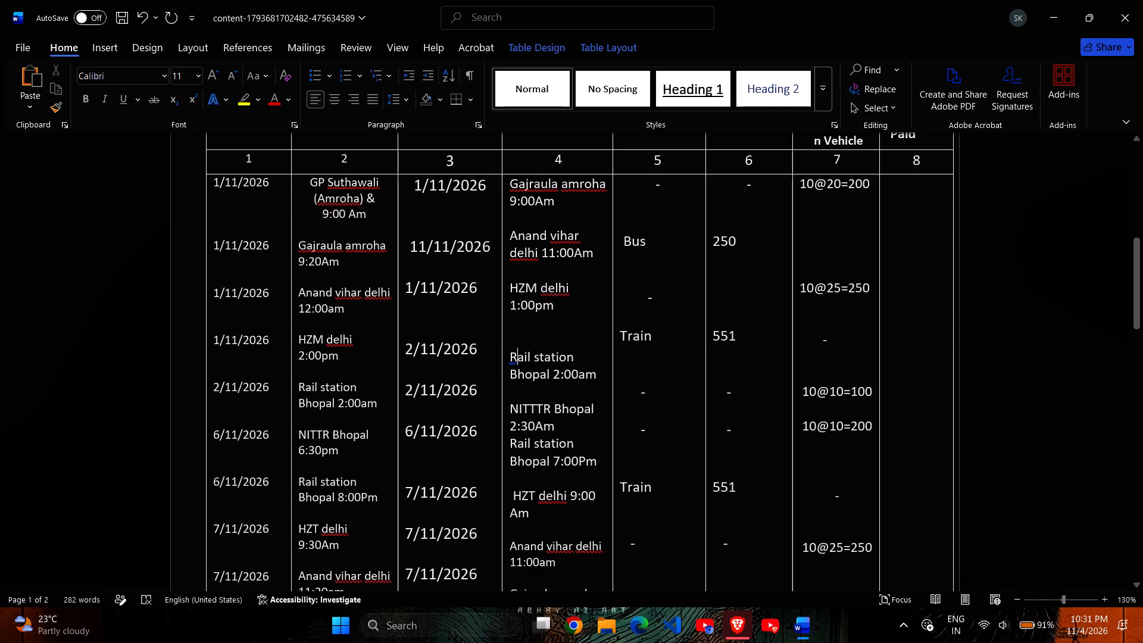
left_click(517, 360)
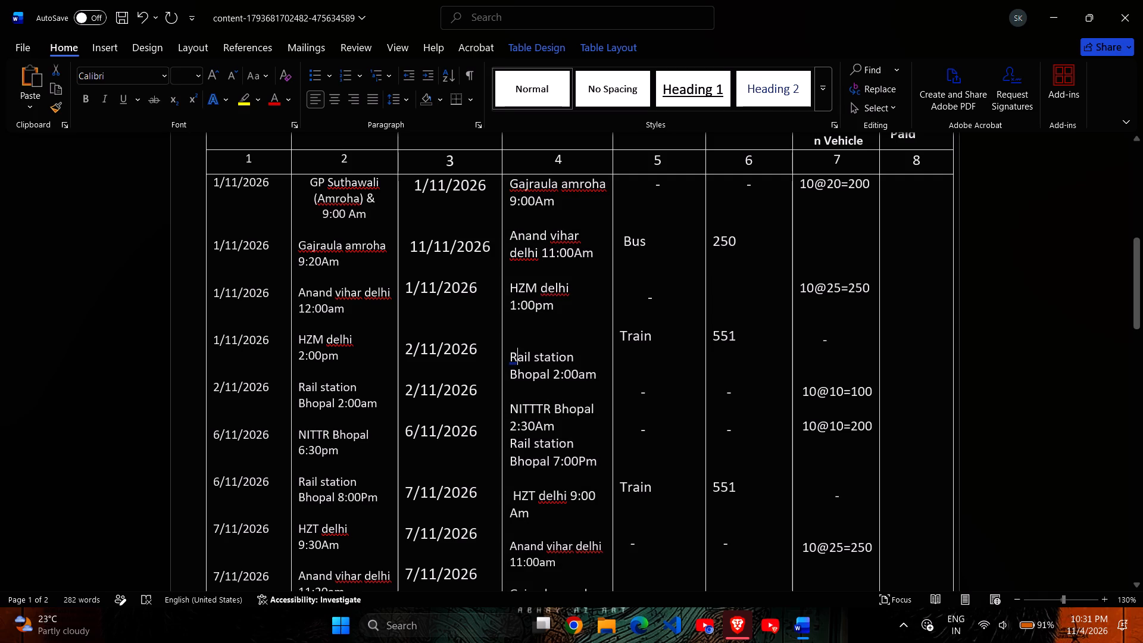
left_click(513, 355)
key("BackSpace")
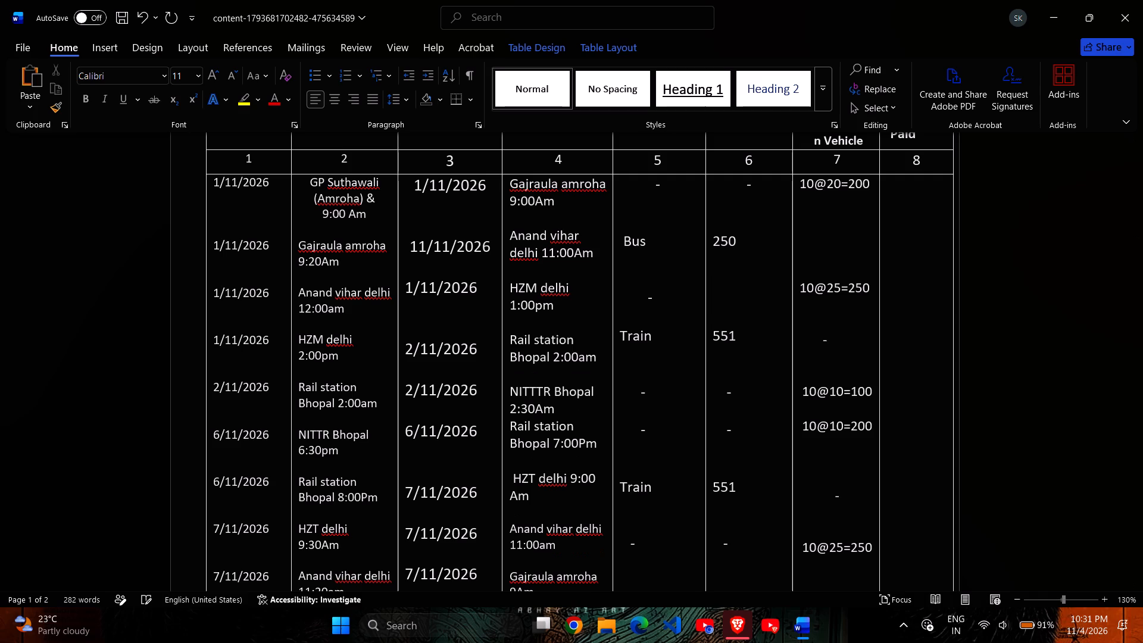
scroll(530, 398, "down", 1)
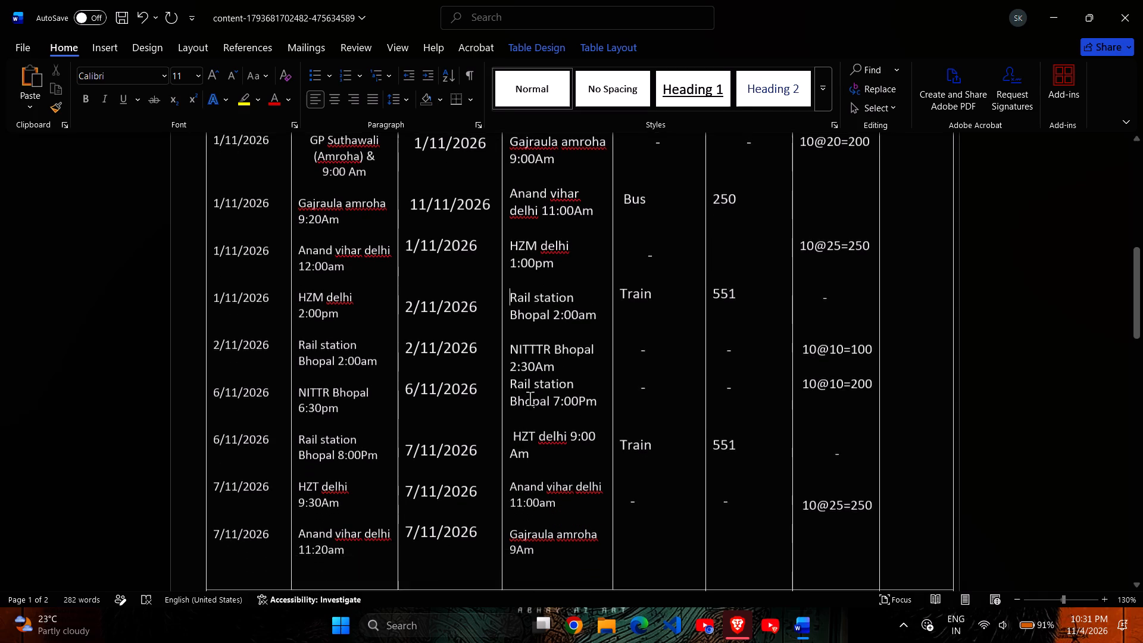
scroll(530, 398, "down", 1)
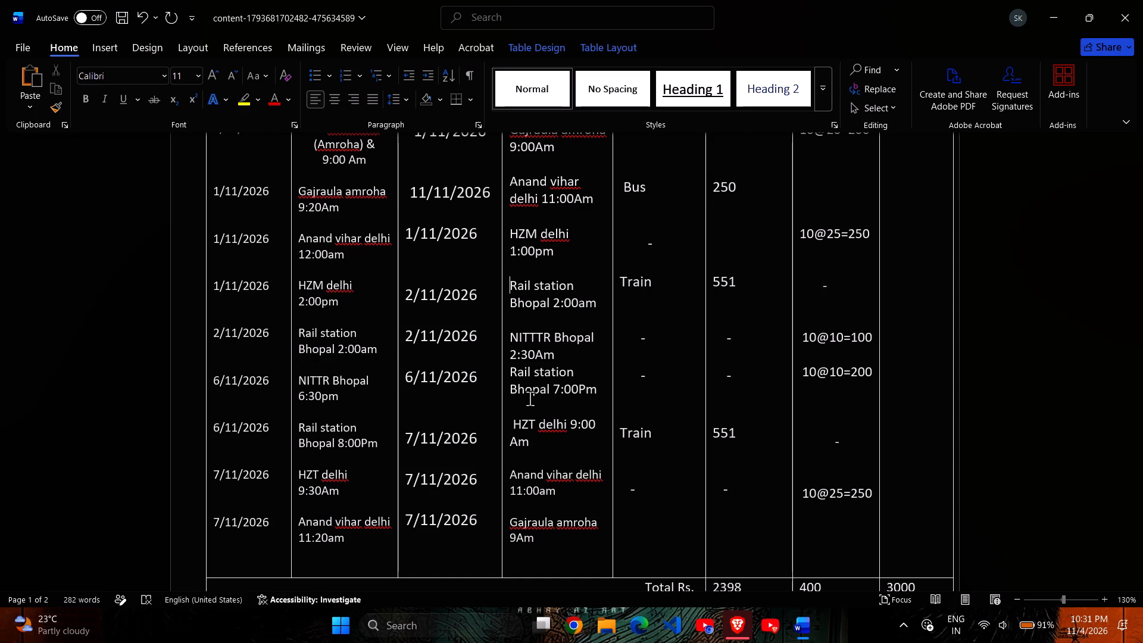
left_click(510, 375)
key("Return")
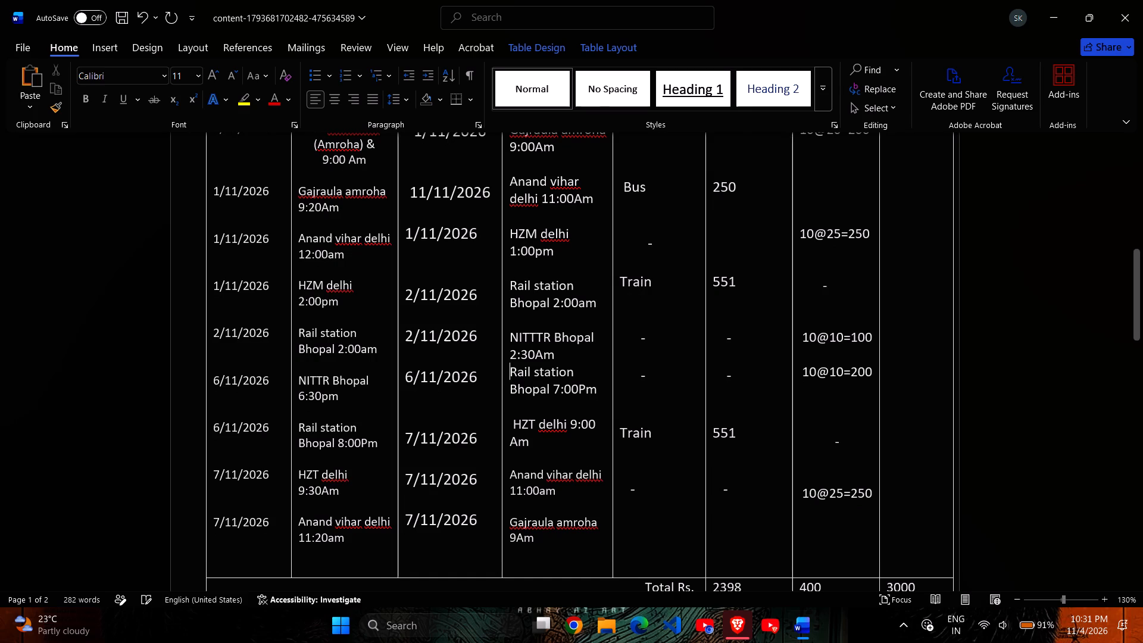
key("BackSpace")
Remove the leading space before HZT delhi 9:00 Am in column 4, keeping the blank line above it.
scroll(701, 393, "right", 1)
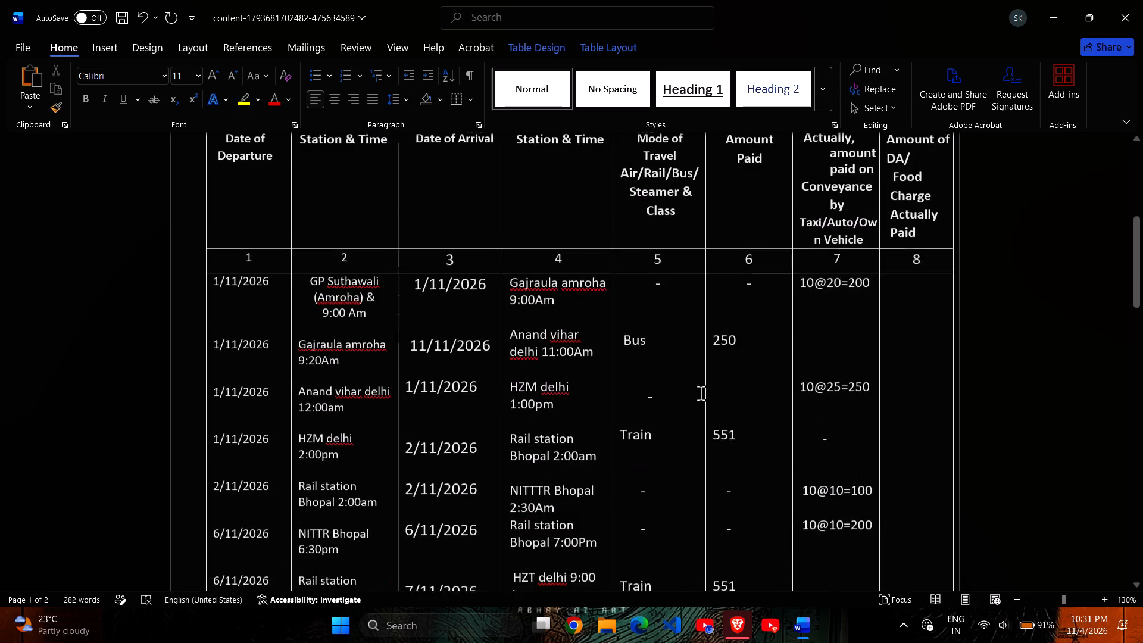
scroll(701, 393, "right", 1)
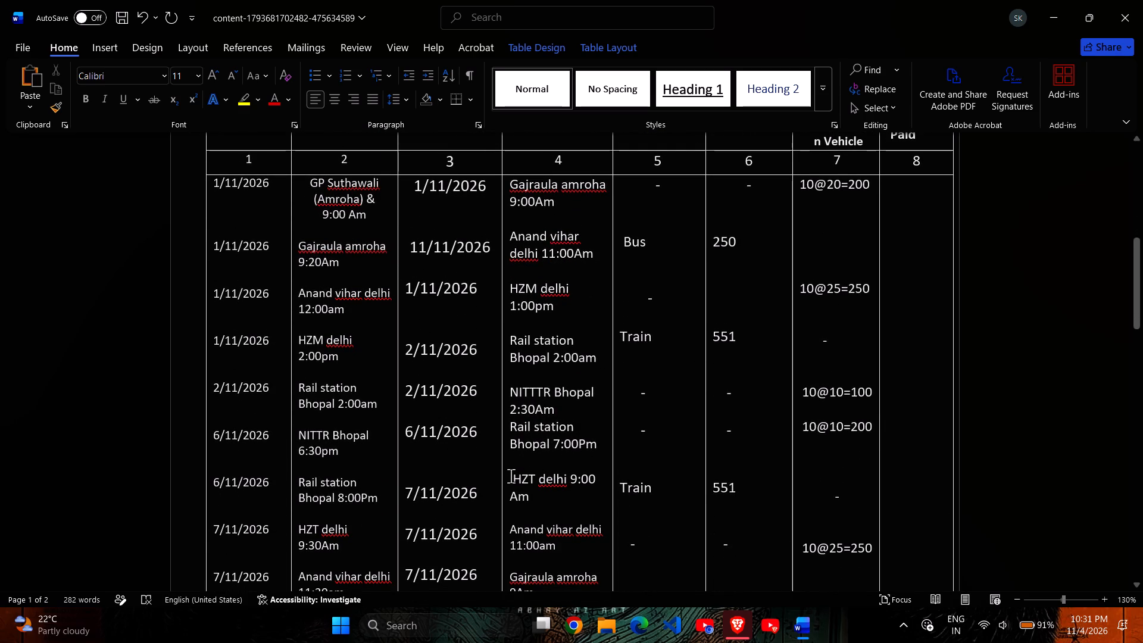
left_click(511, 476)
key("BackSpace")
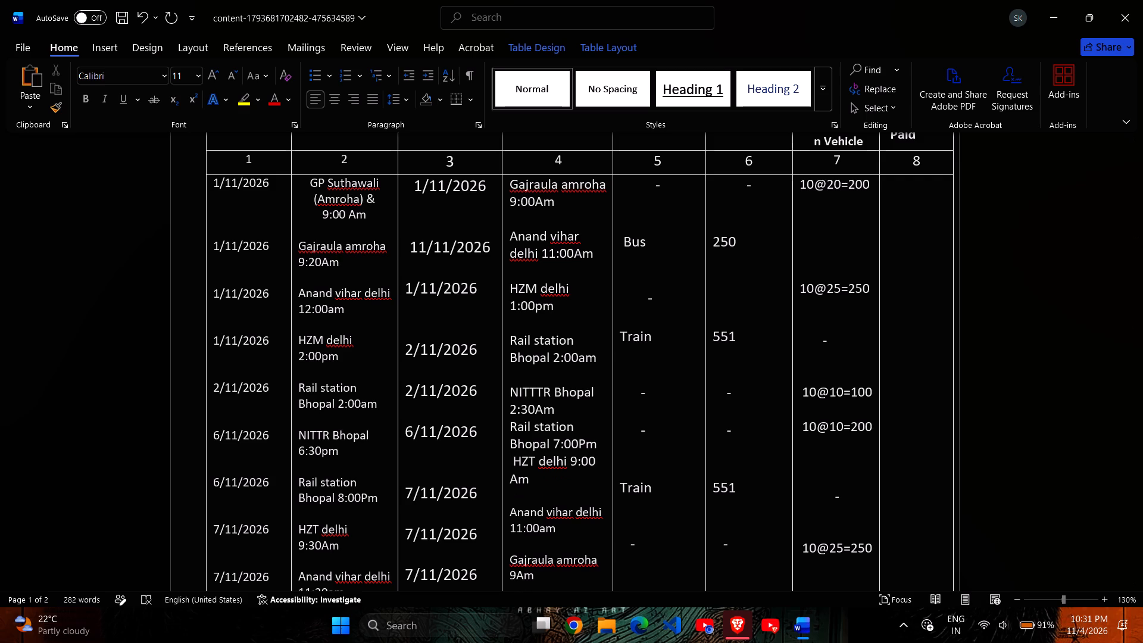
key("Return")
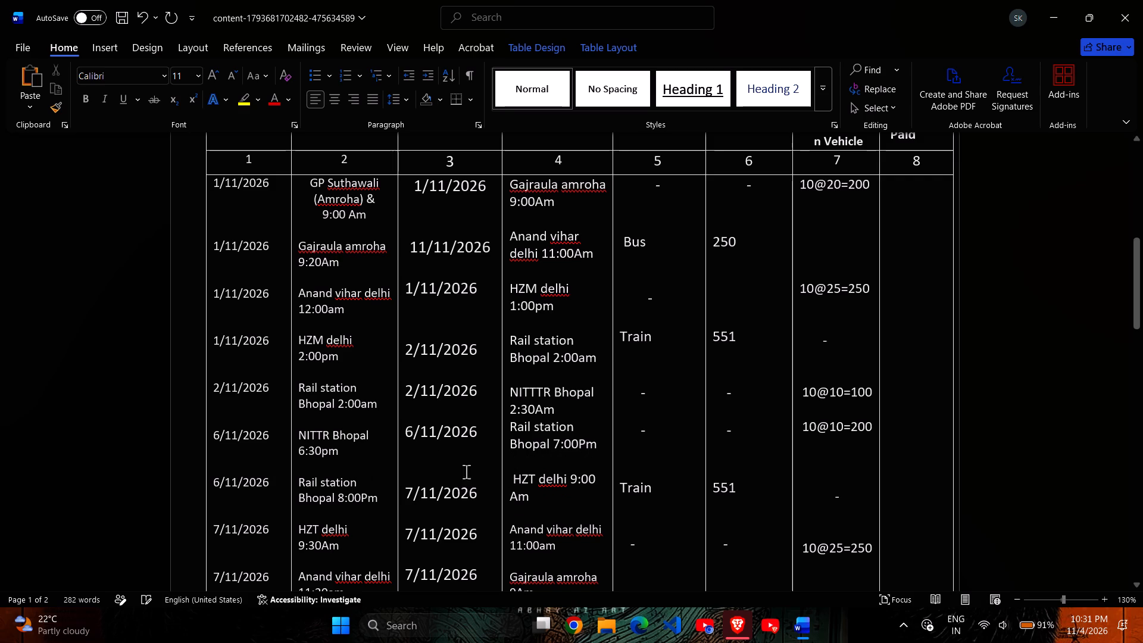
key("Right")
key("BackSpace")
Change the arrival time of the last Gajraula amroha entry in column 4 to 1:00pm.
scroll(491, 516, "down", 1)
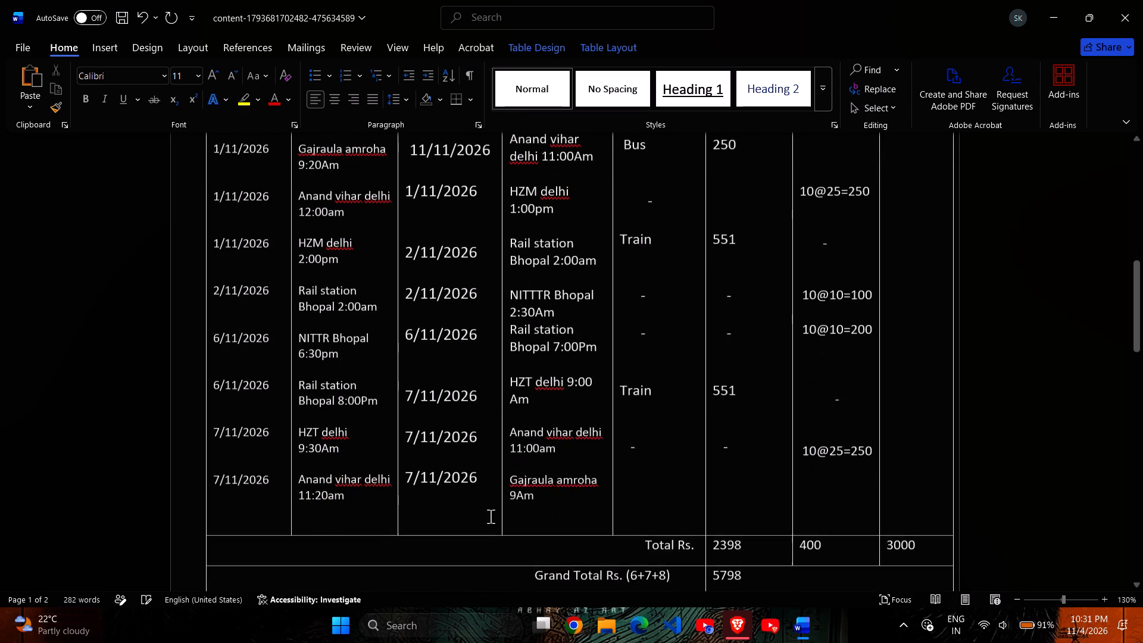
scroll(491, 516, "down", 1)
left_click(549, 472)
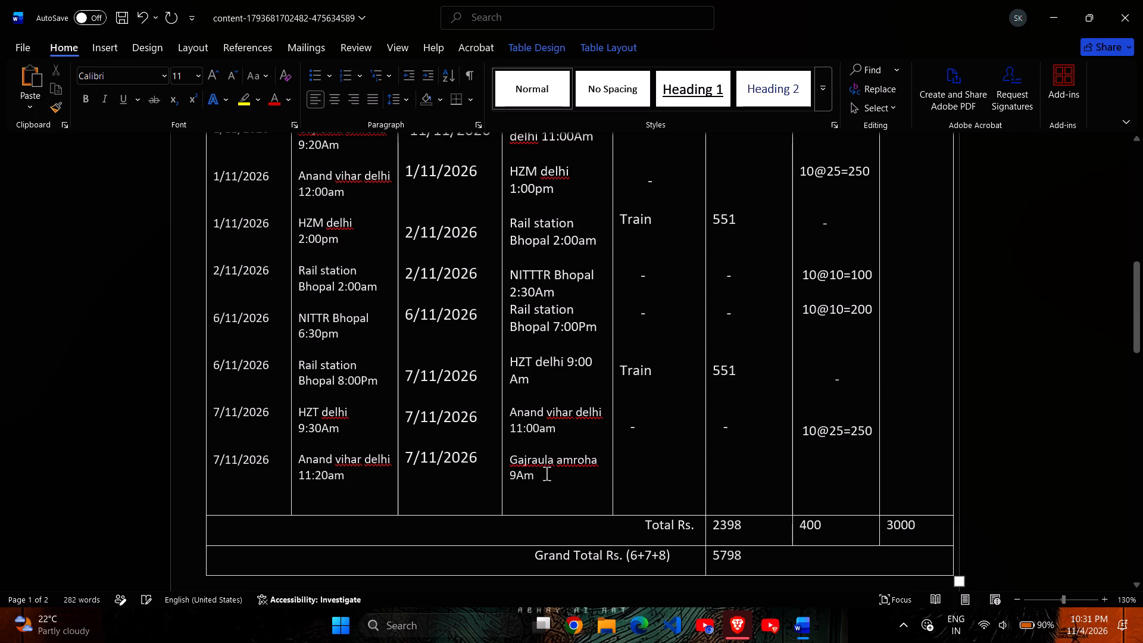
left_click(542, 477)
key("BackSpace")
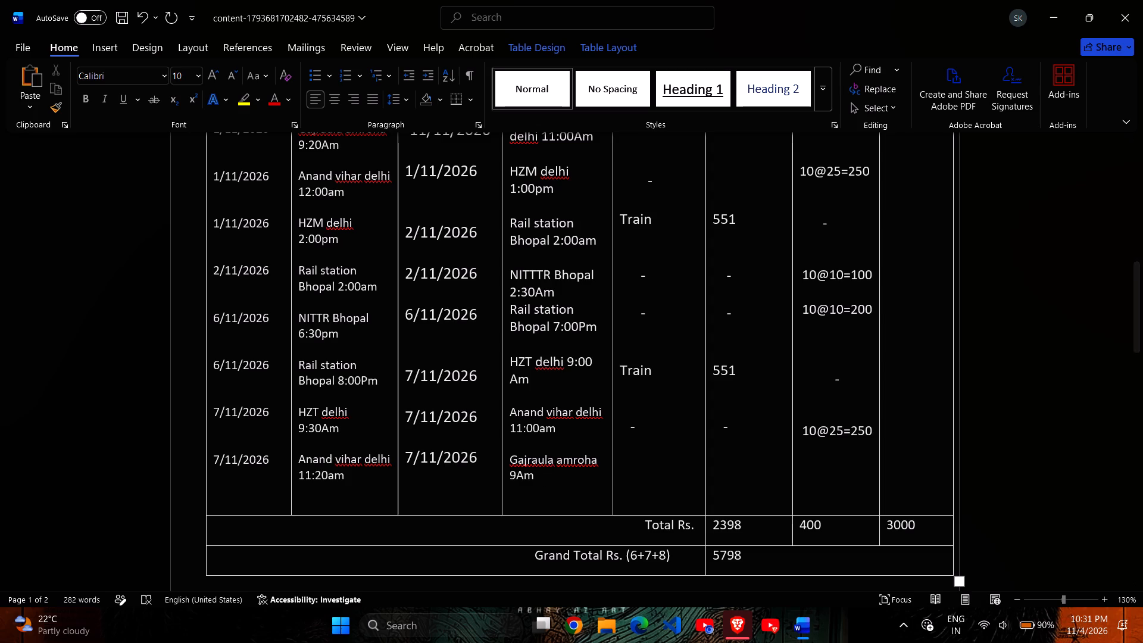
key("BackSpace")
key("BackSpace")
key("BackSpace")
key("BackSpace")
key("1")
key("shift+quotedbl")
key("BackSpace")
key("shift+colon")
type("p,")
key("BackSpace")
key("BackSpace")
type("00")
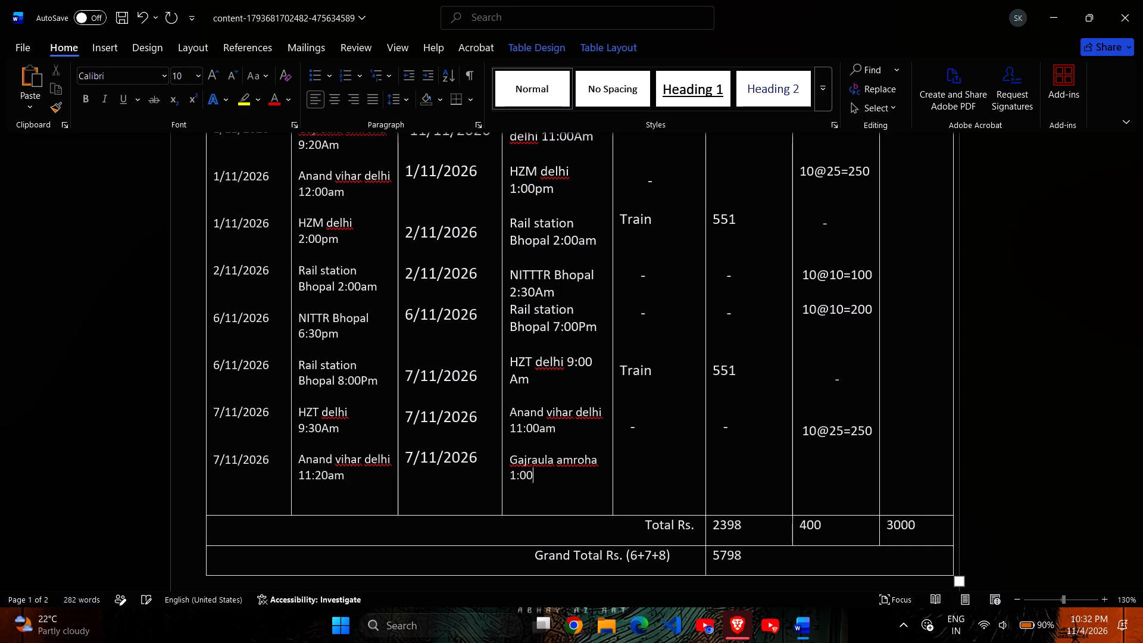
type("pm")
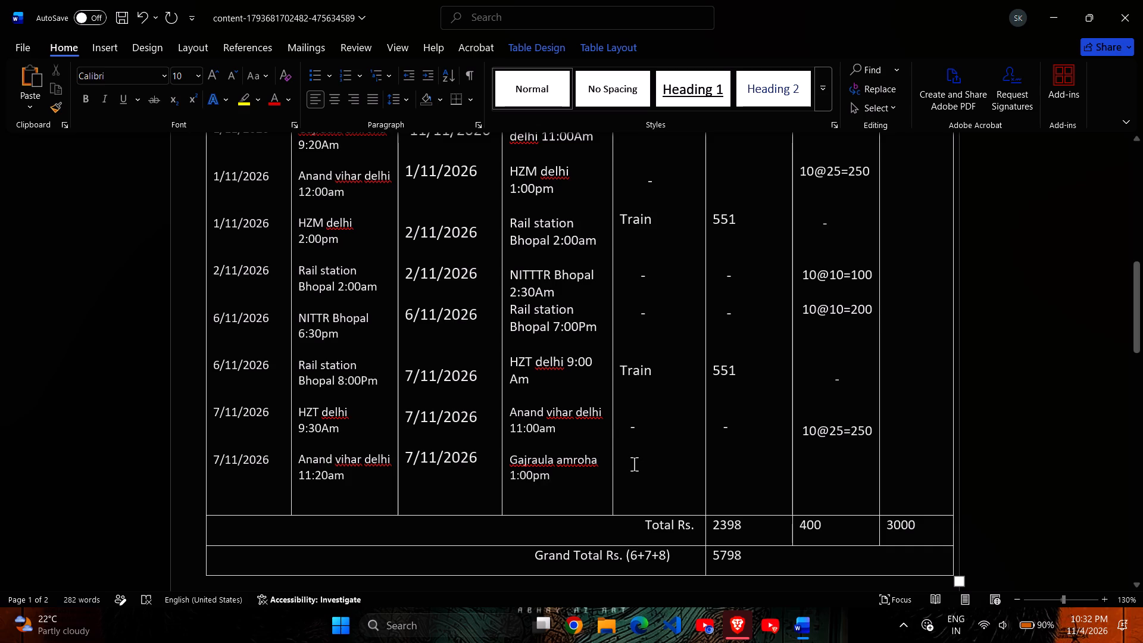
Enter bus as the travel mode in column 5 for the final Anand vihar delhi to Gajraula amroha journey.
left_click(634, 464)
key("Return")
key("Return")
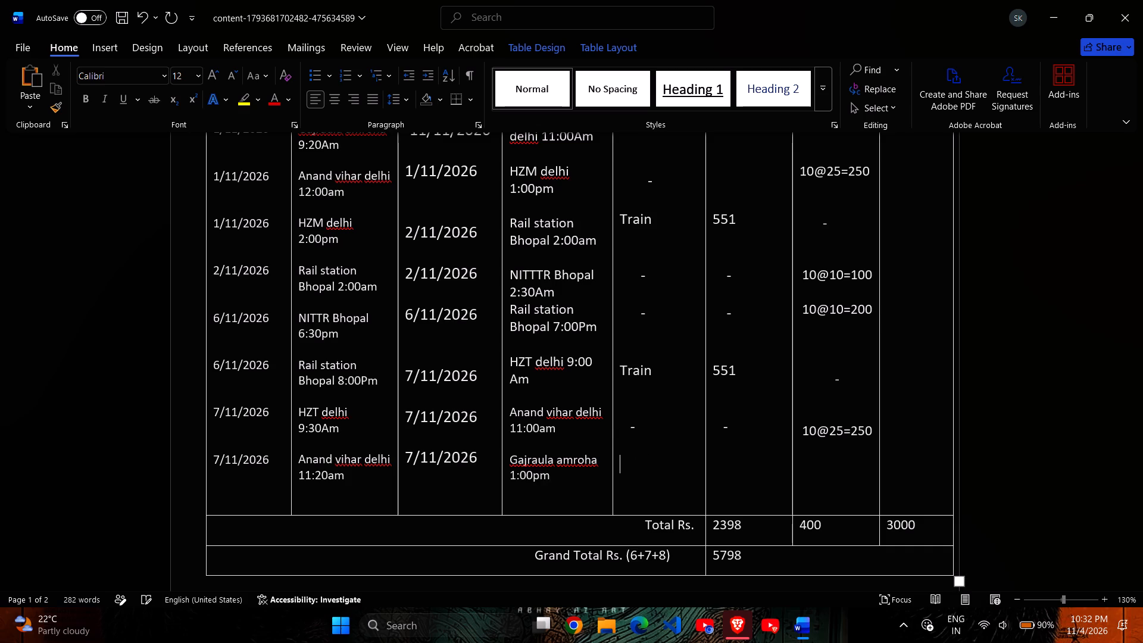
type("bus")
Enter a fare of 250 in column 6 for the final bus journey to Gajraula amroha.
scroll(711, 452, "right", 1)
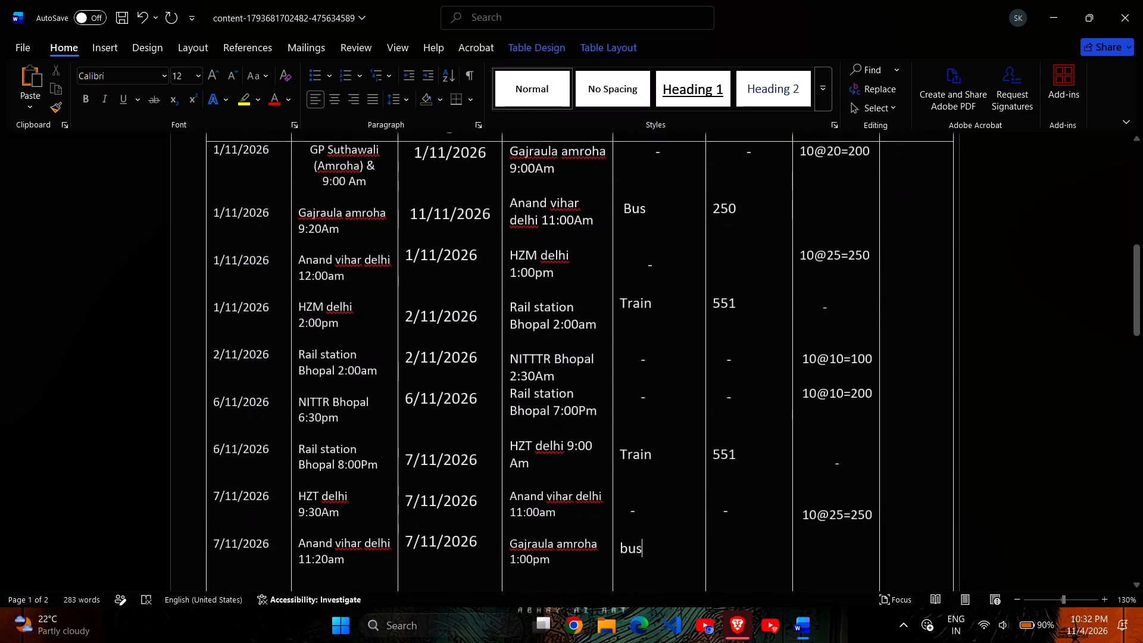
scroll(711, 452, "right", 1)
scroll(705, 479, "up", 2)
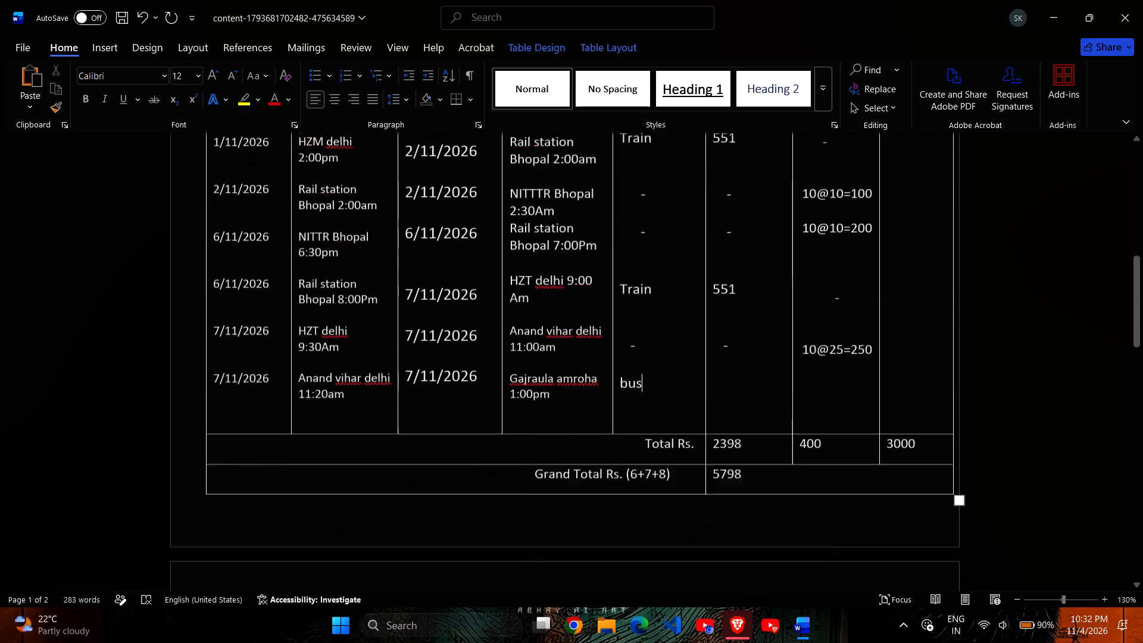
left_click(723, 494)
left_click(748, 460)
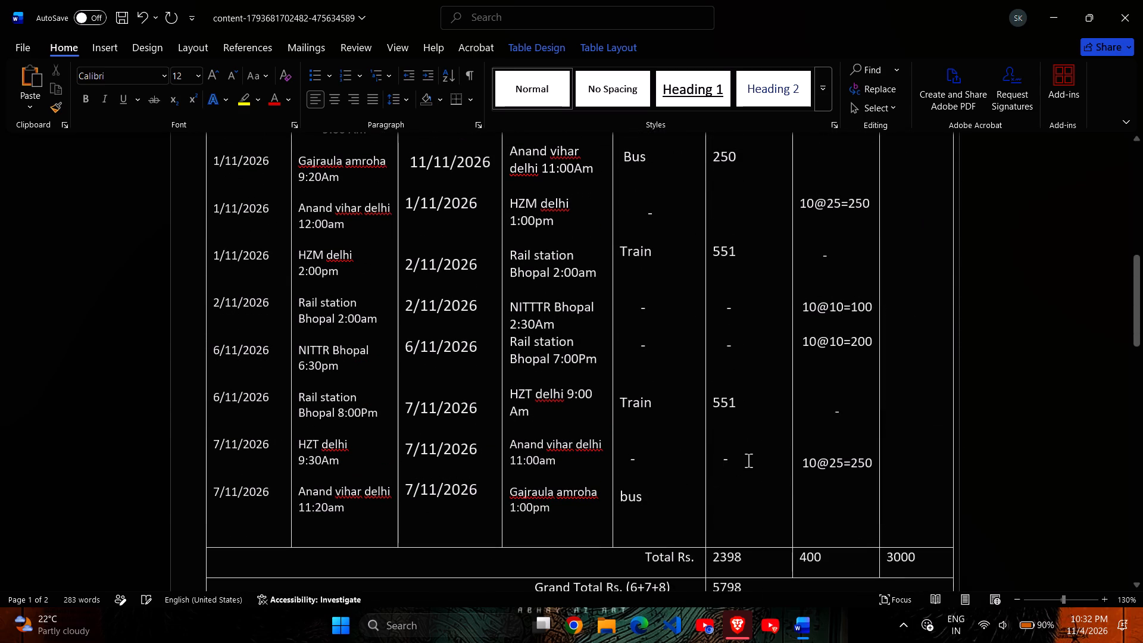
key("Return")
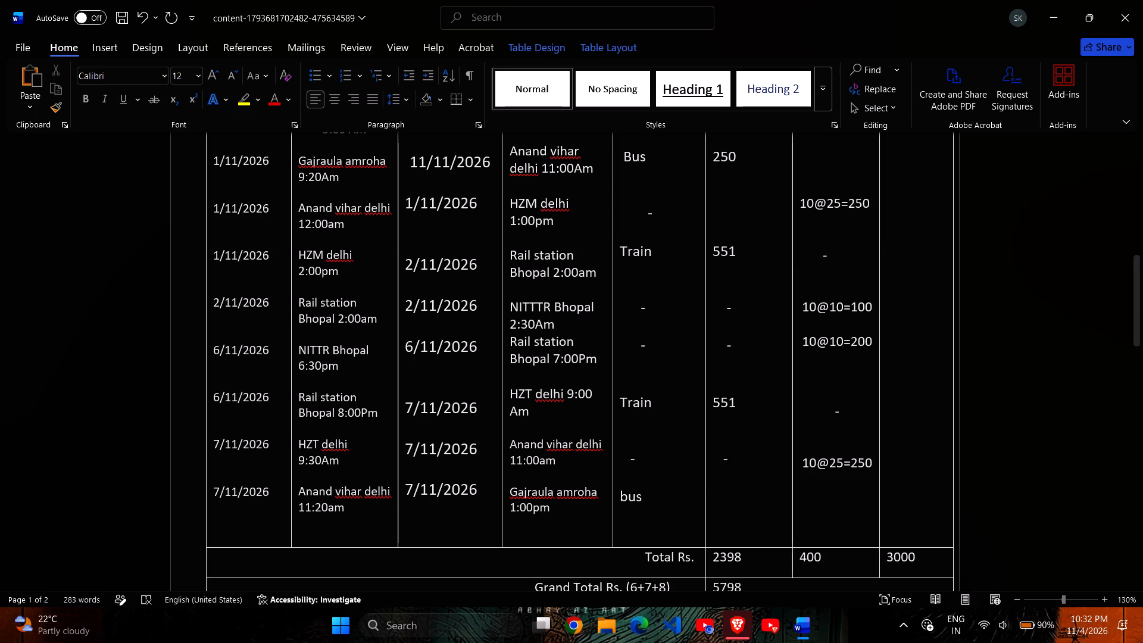
key("Return")
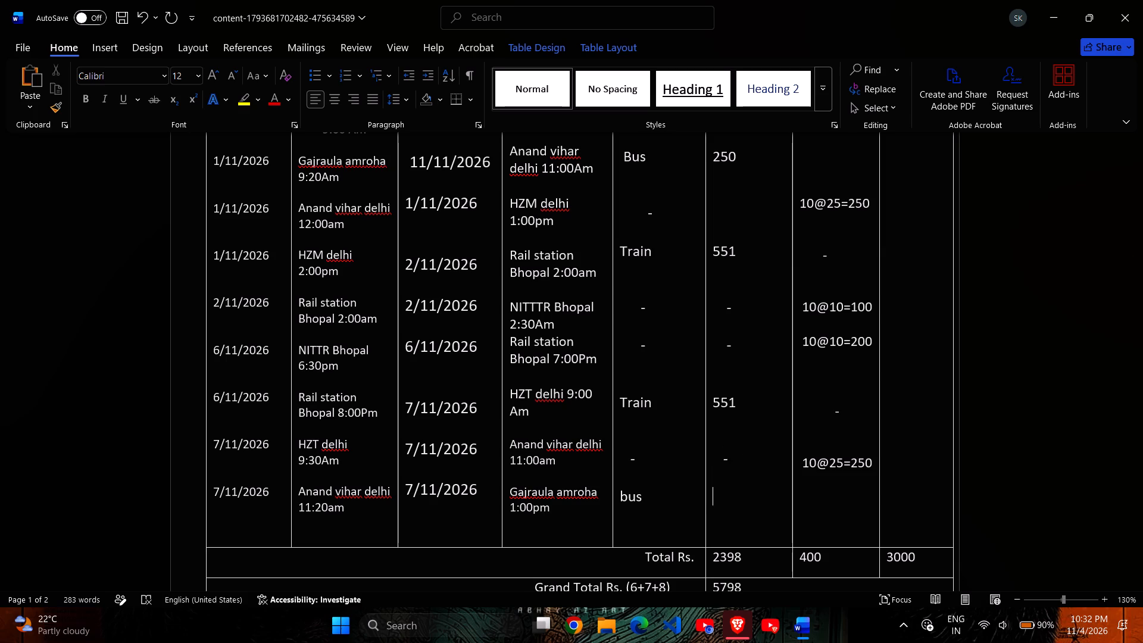
type("250")
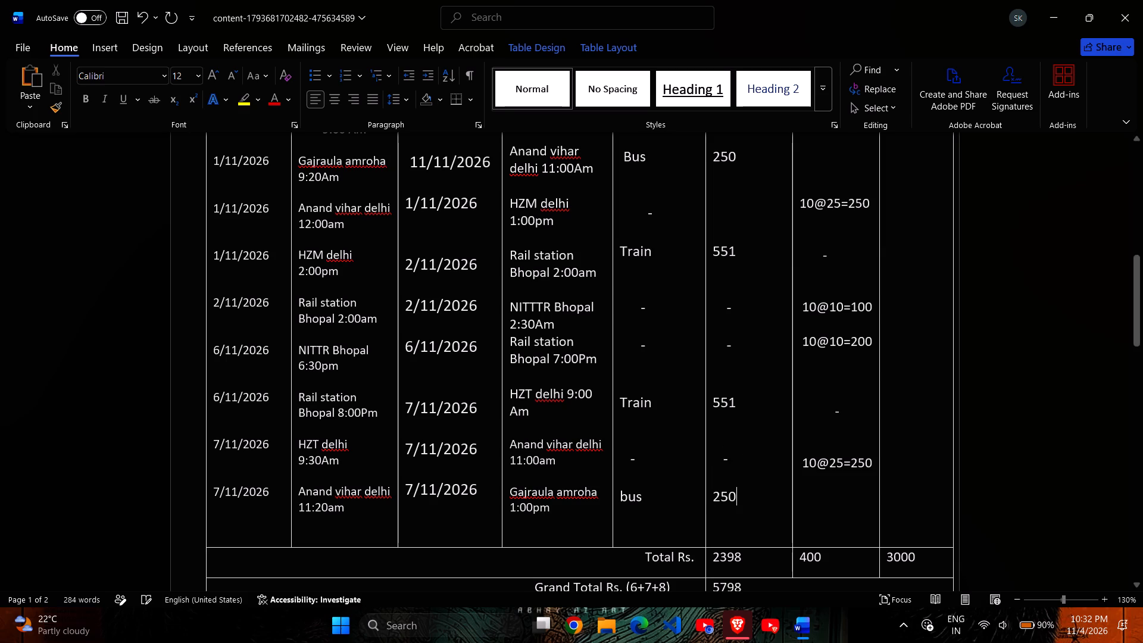
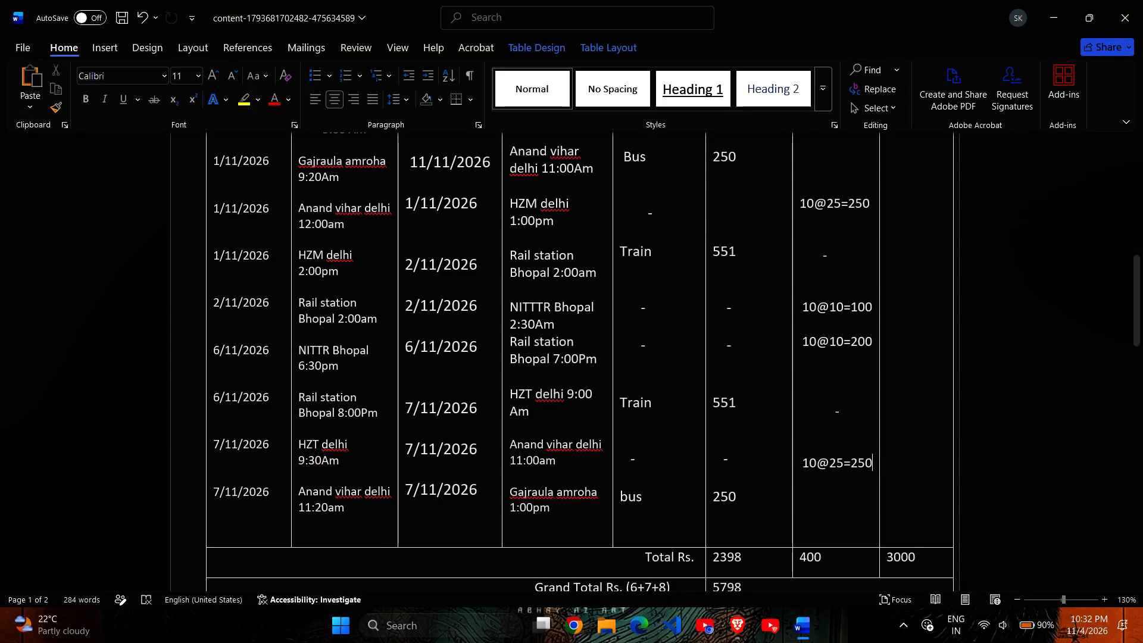
Enter a dash in column 7 for the final bus journey to Gajraula amroha.
key("Return")
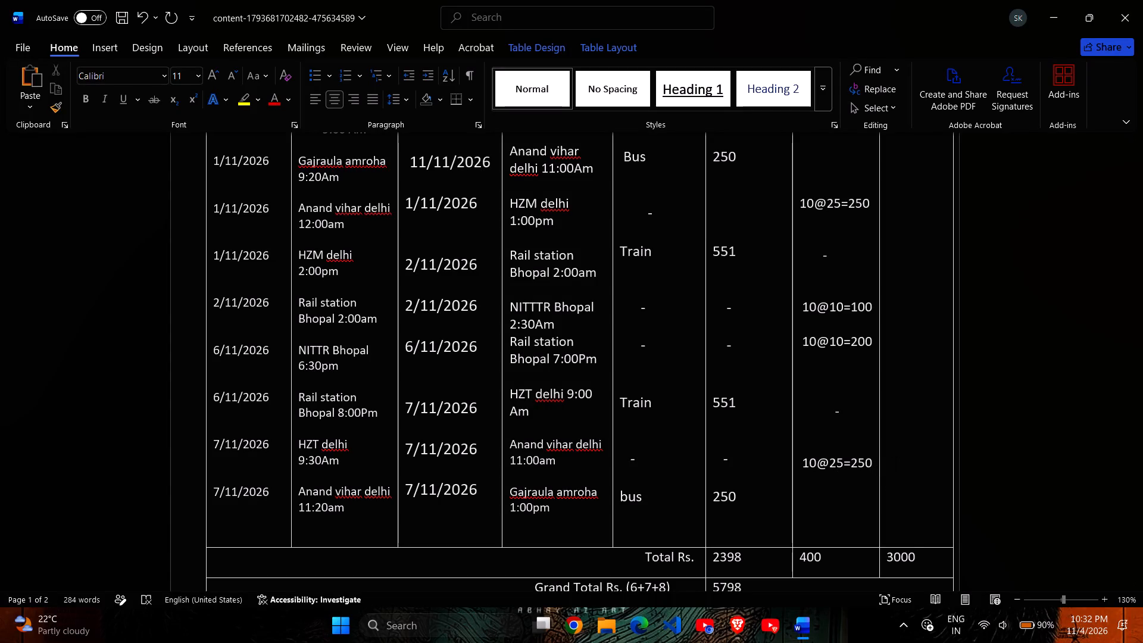
key("minus")
Copy the last departure date 7/11/2026 into column 1 as a new entry beneath it, leaving blank lines between.
left_click(267, 494)
key("Return")
key("Return")
key("Return")
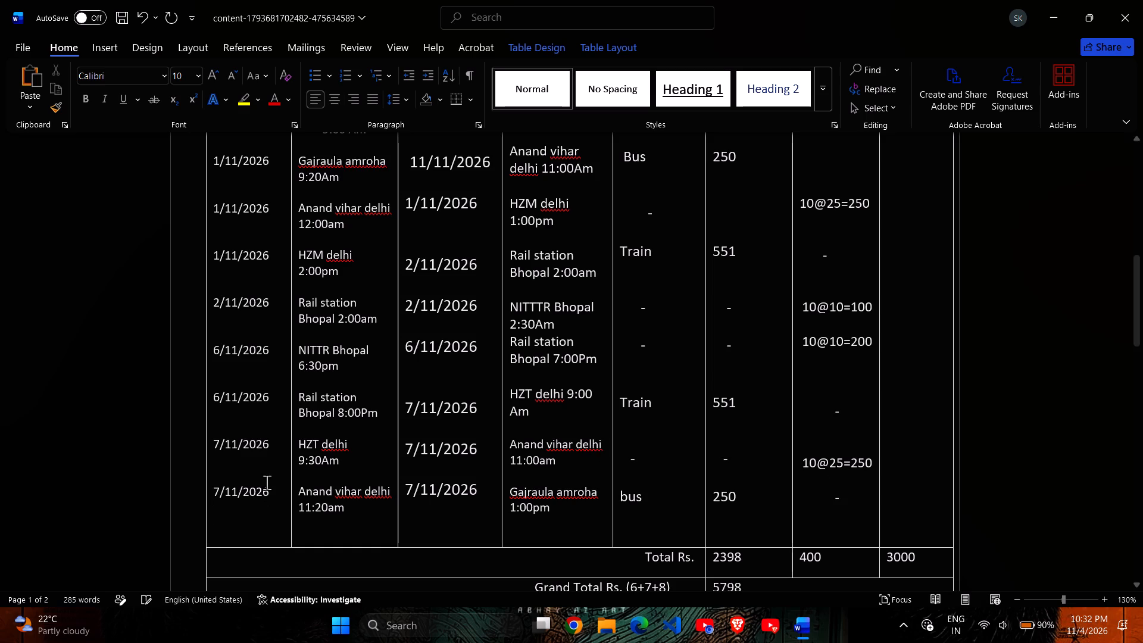
left_click_drag(268, 483, 212, 491)
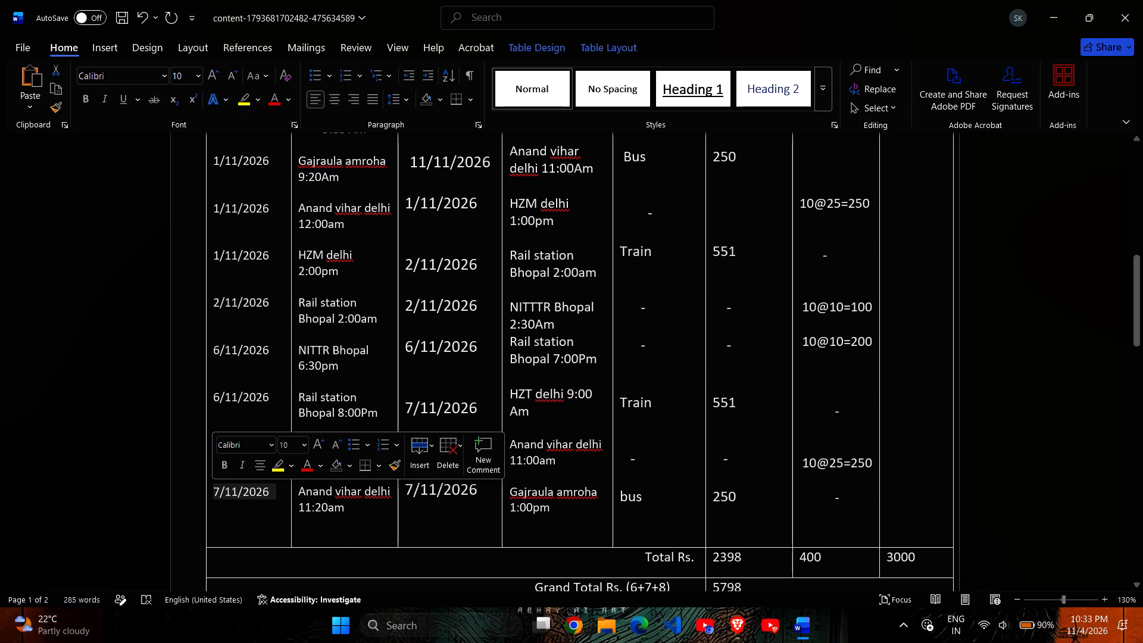
key("ctrl+c")
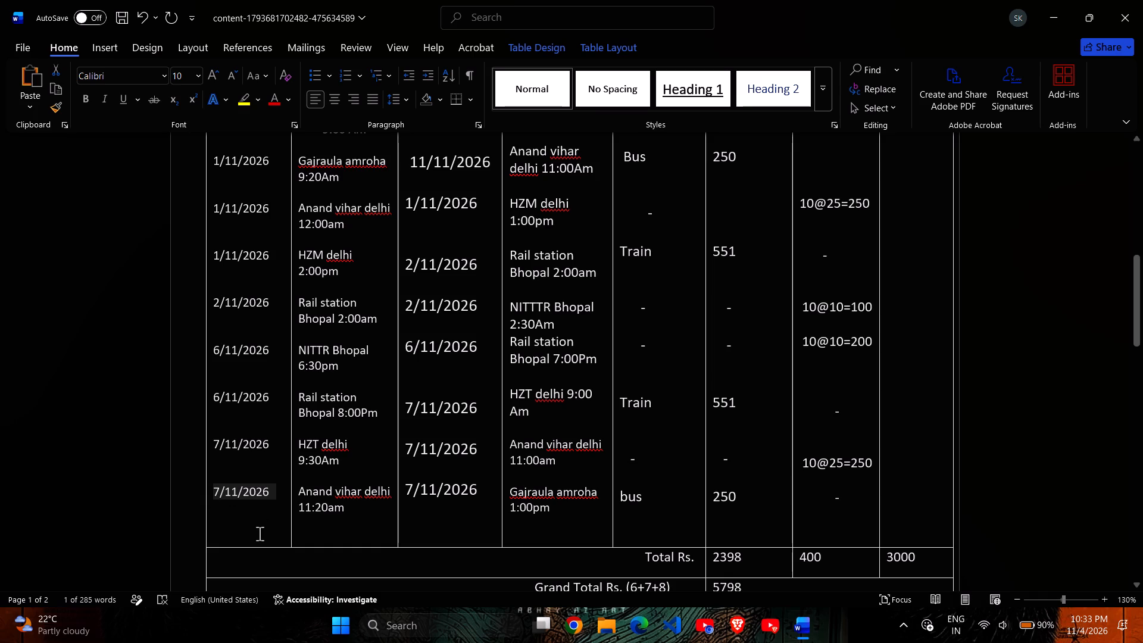
left_click(260, 533)
key("ctrl+v")
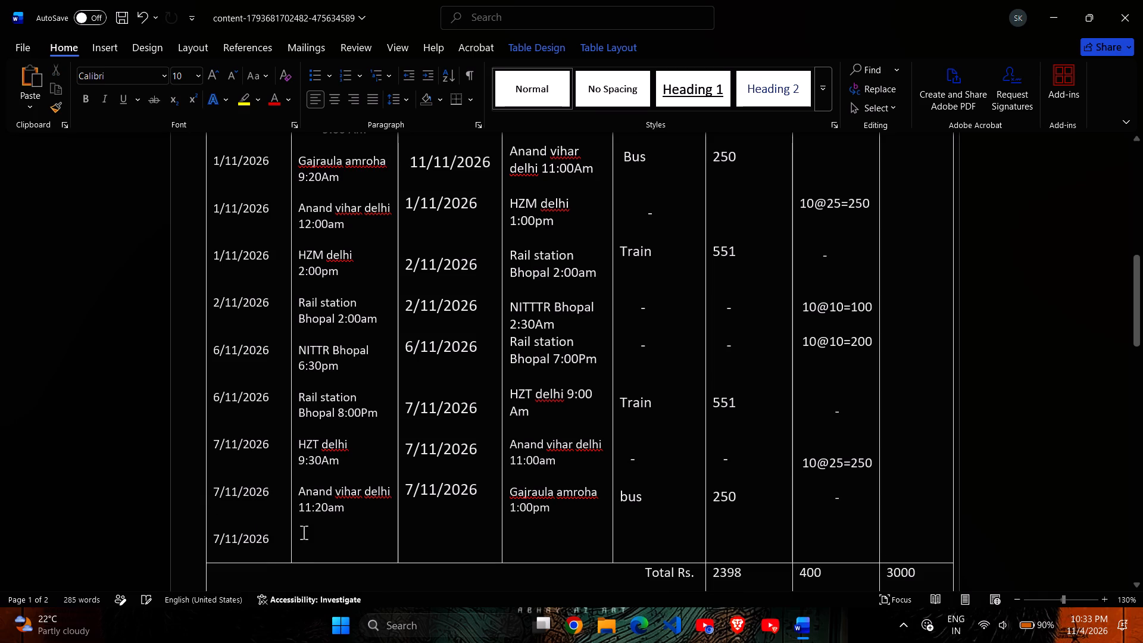
Copy Gajraula amroha 1:00pm from column 4 into column 2 as the departure station and time of the new 7/11/2026 journey.
left_click(357, 513)
left_click_drag(601, 489, 515, 509)
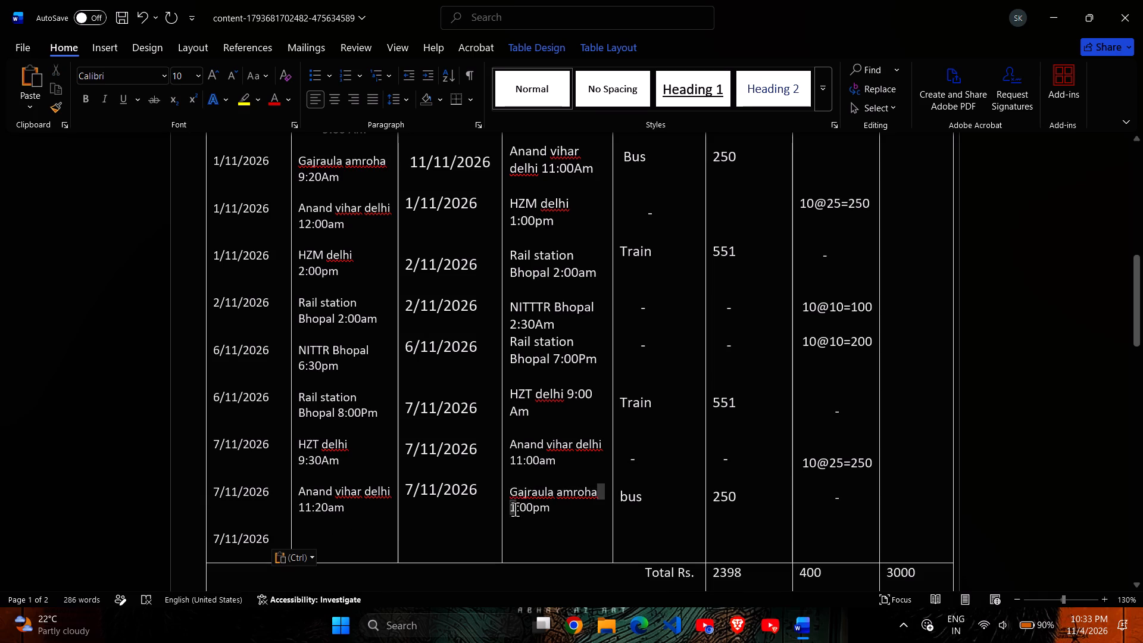
left_click_drag(515, 509, 517, 488)
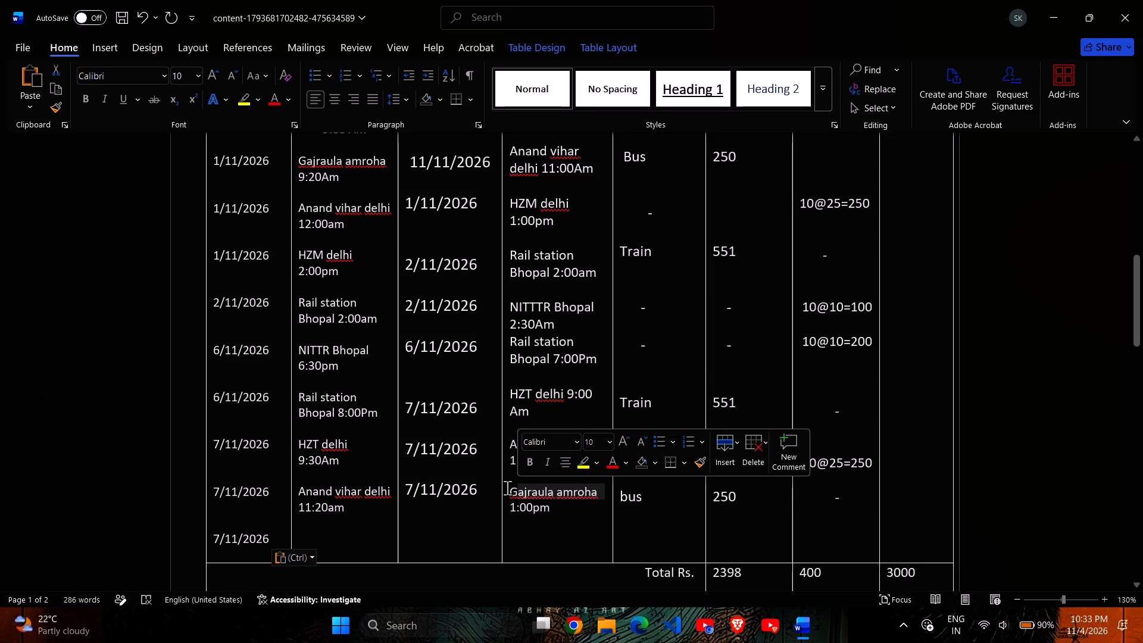
left_click_drag(507, 488, 513, 488)
left_click(569, 576)
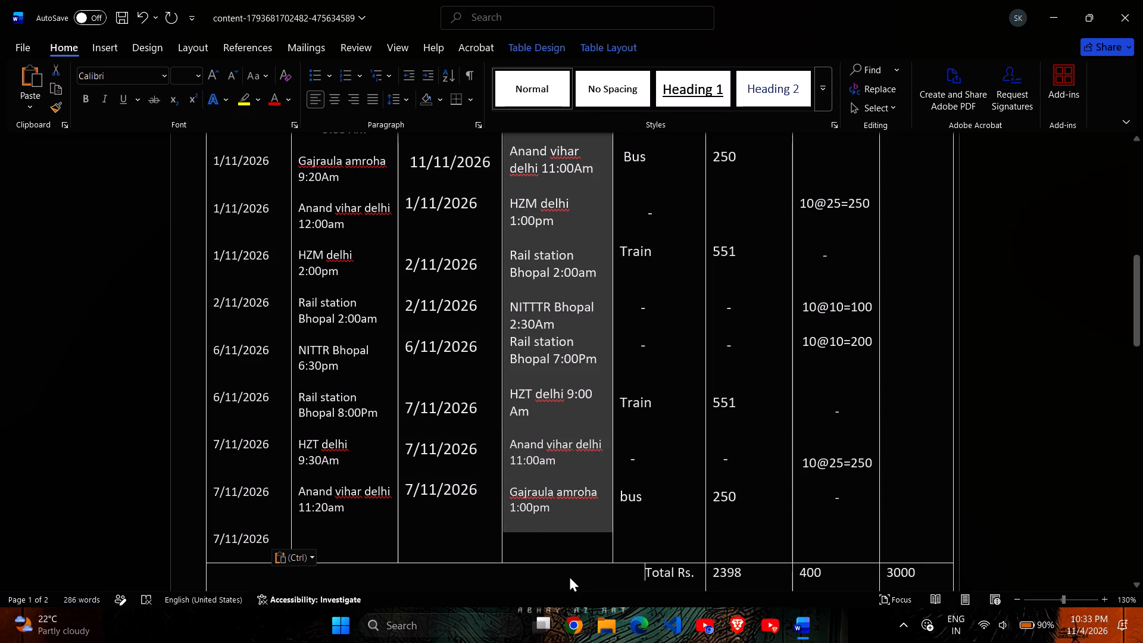
left_click_drag(511, 490, 557, 511)
key("ctrl+c")
left_click(325, 535)
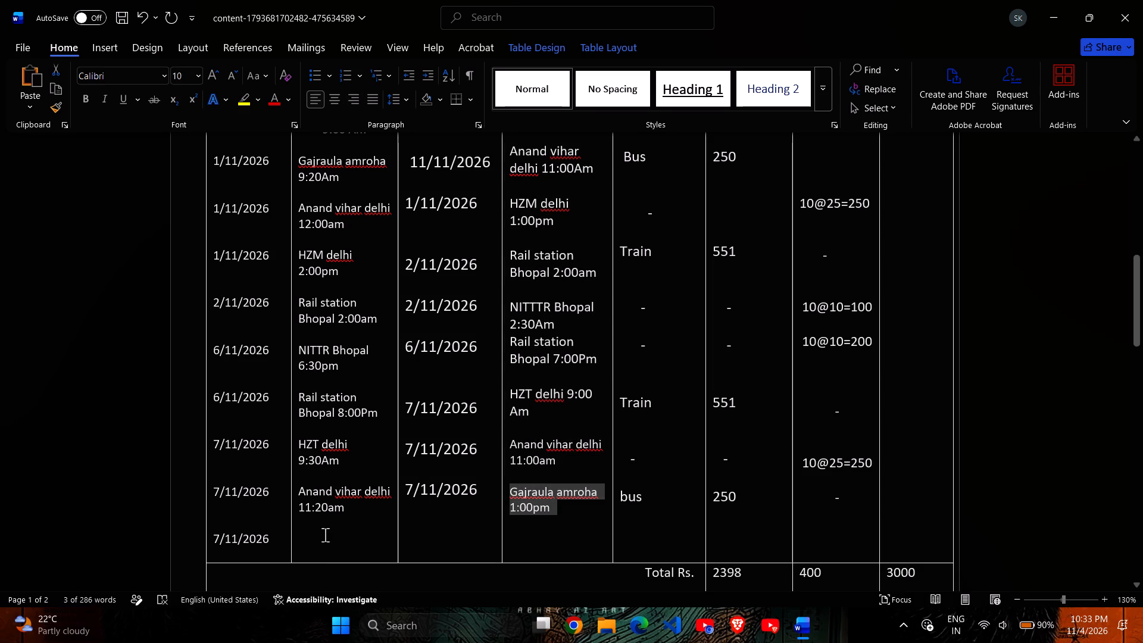
key("ctrl+v")
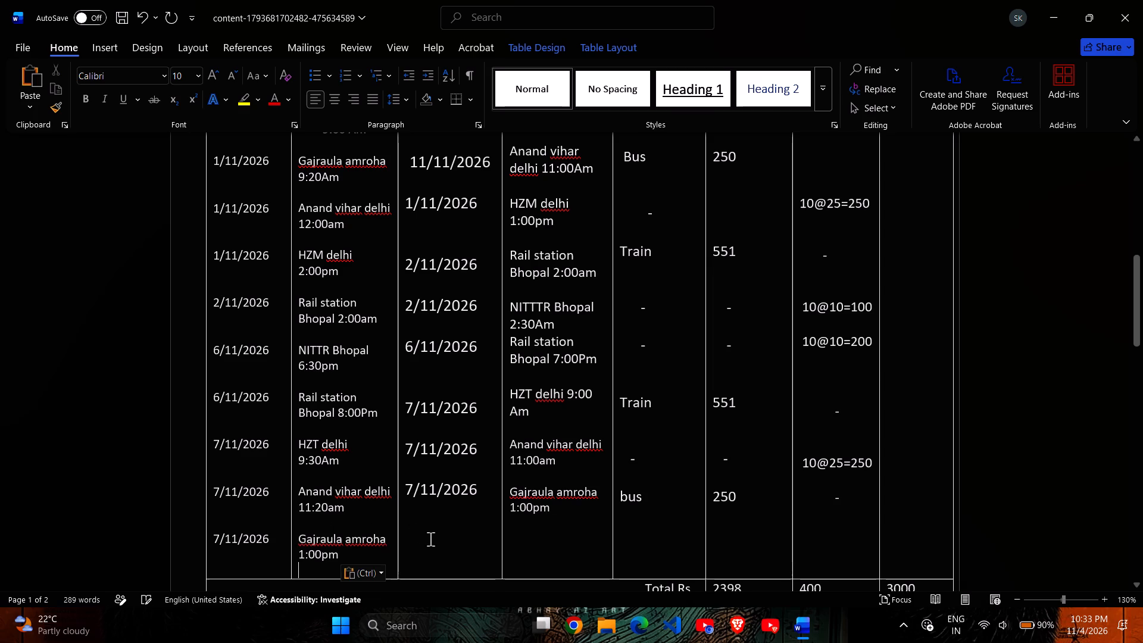
Copy the last arrival date 7/11/2026 into column 3 as a new entry three lines below it.
left_click(431, 540)
left_click_drag(486, 500, 413, 496)
left_click_drag(413, 496, 402, 494)
key("ctrl+c")
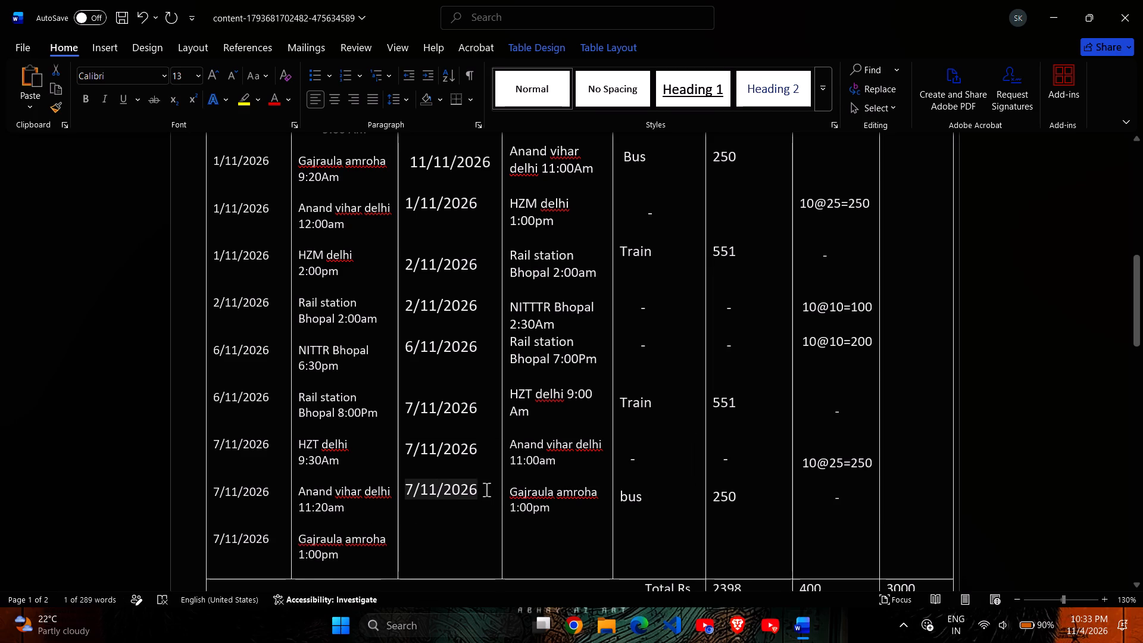
left_click(483, 489)
key("Return")
key("Return")
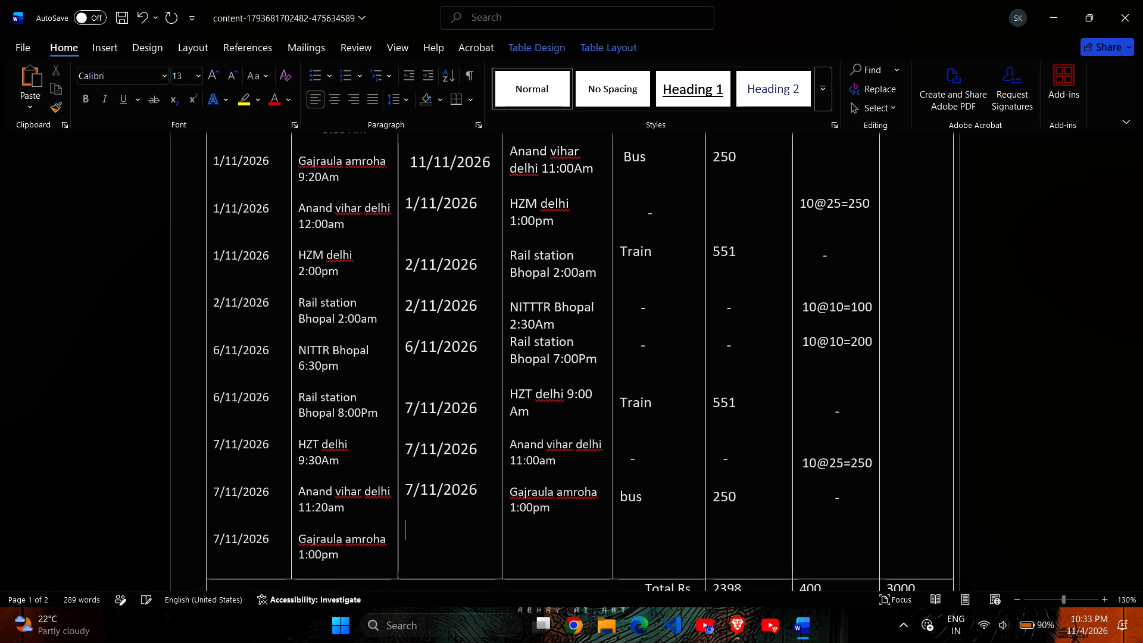
key("Return")
key("ctrl+v")
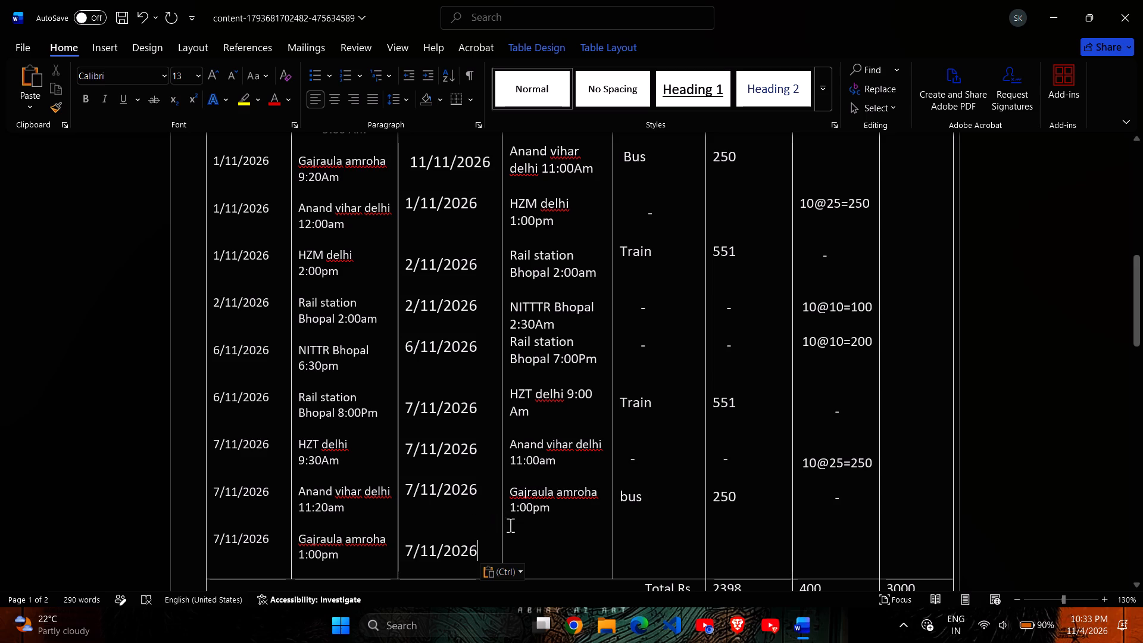
Copy GP Suthawali (Amroha) from the first column 2 entry into column 4 below the last Gajraula amroha 1:00pm entry.
left_click(554, 502)
key("Return")
key("Return")
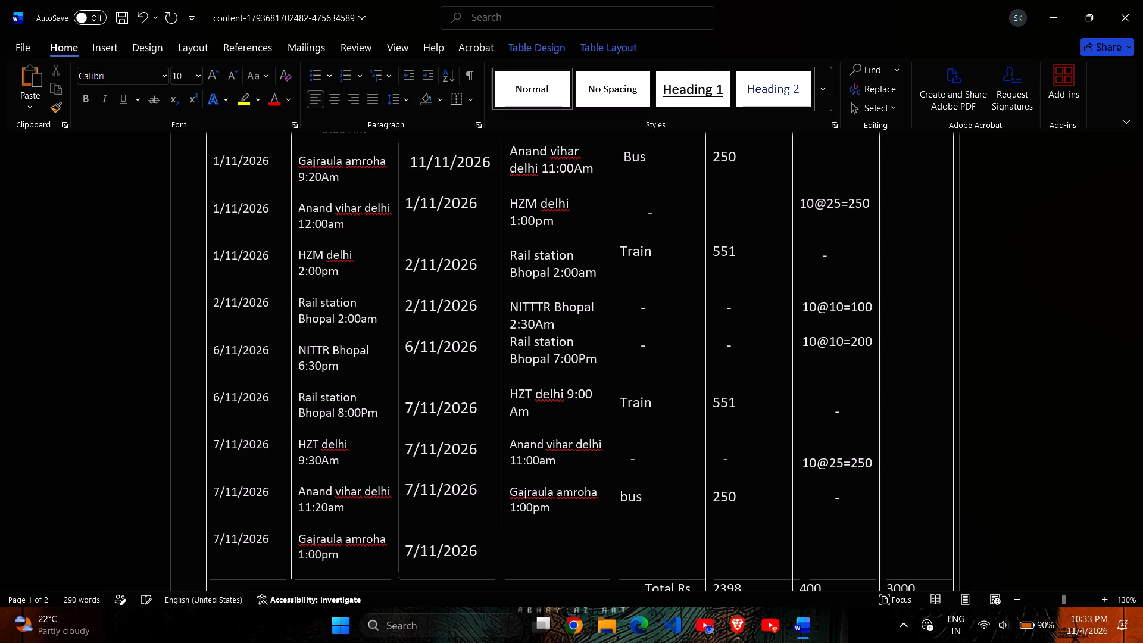
key("Return")
scroll(554, 502, "up", 1)
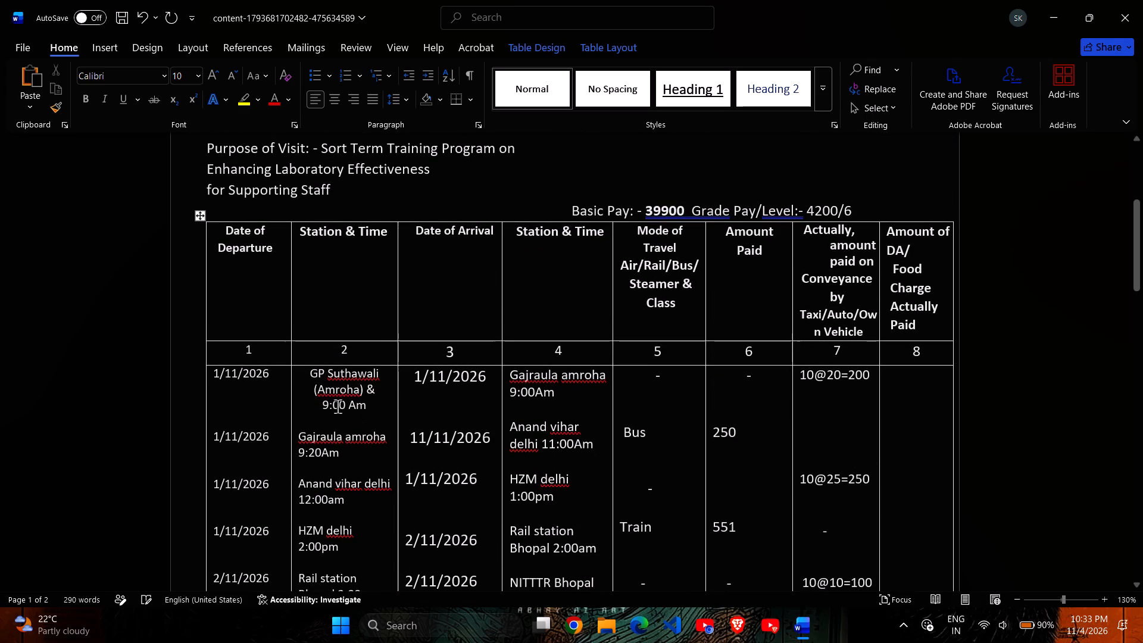
left_click_drag(308, 369, 373, 385)
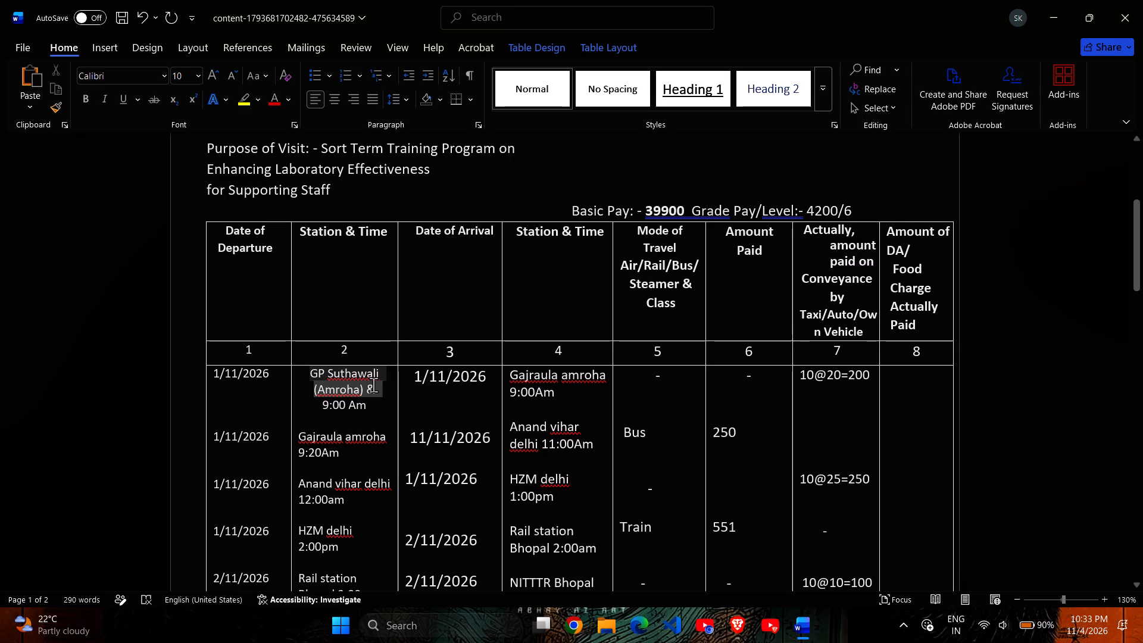
left_click_drag(373, 385, 361, 389)
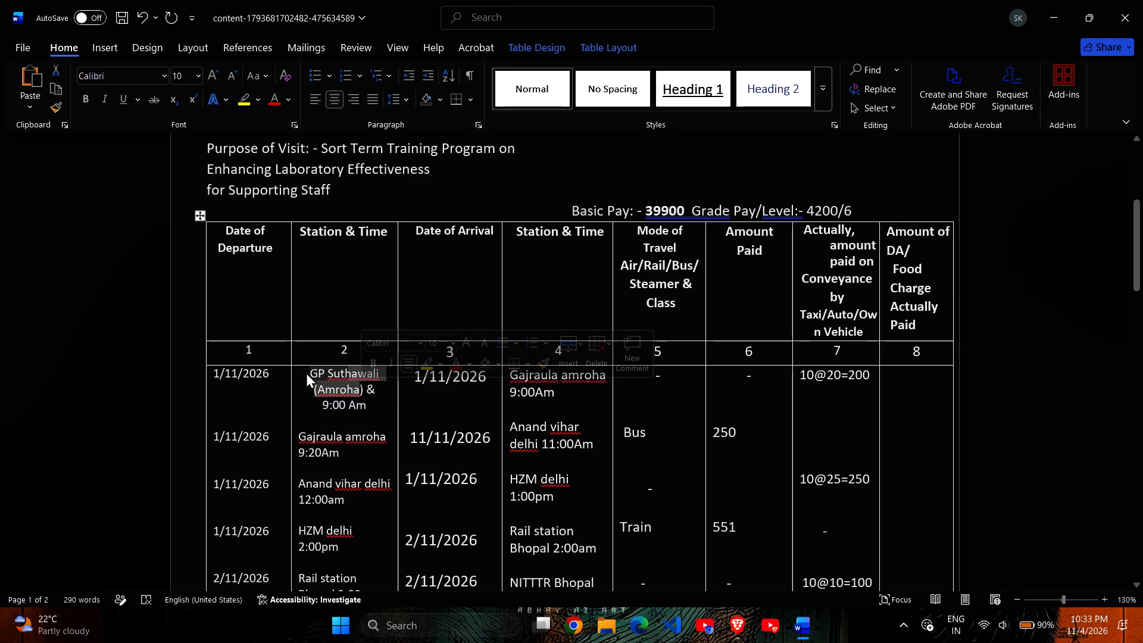
left_click(303, 372)
left_click_drag(305, 369, 347, 384)
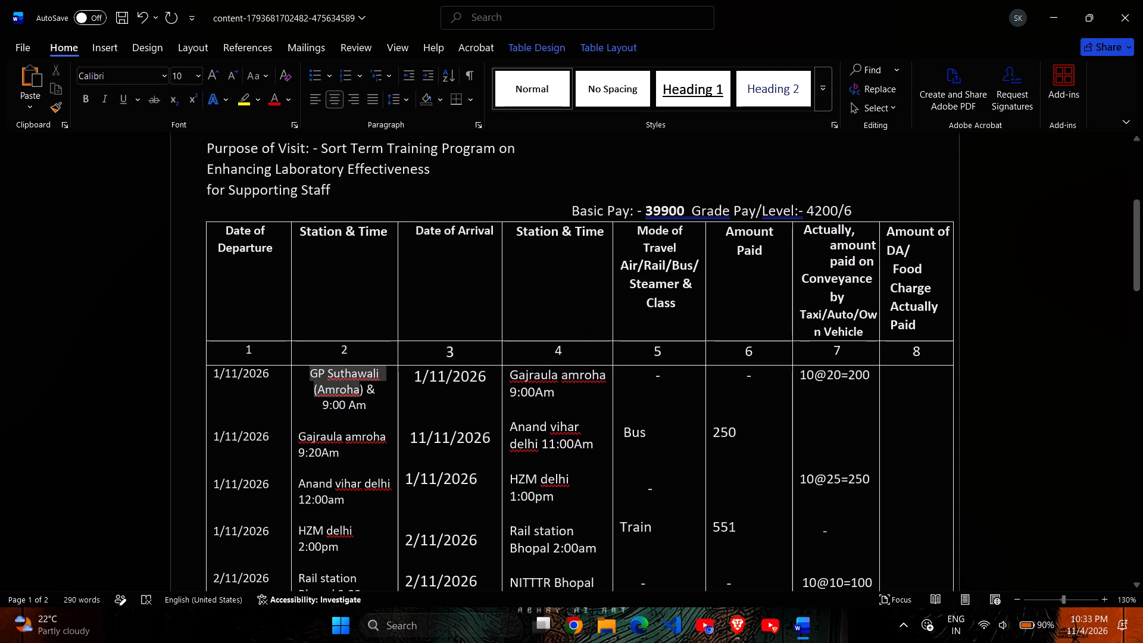
left_click_drag(347, 384, 361, 389)
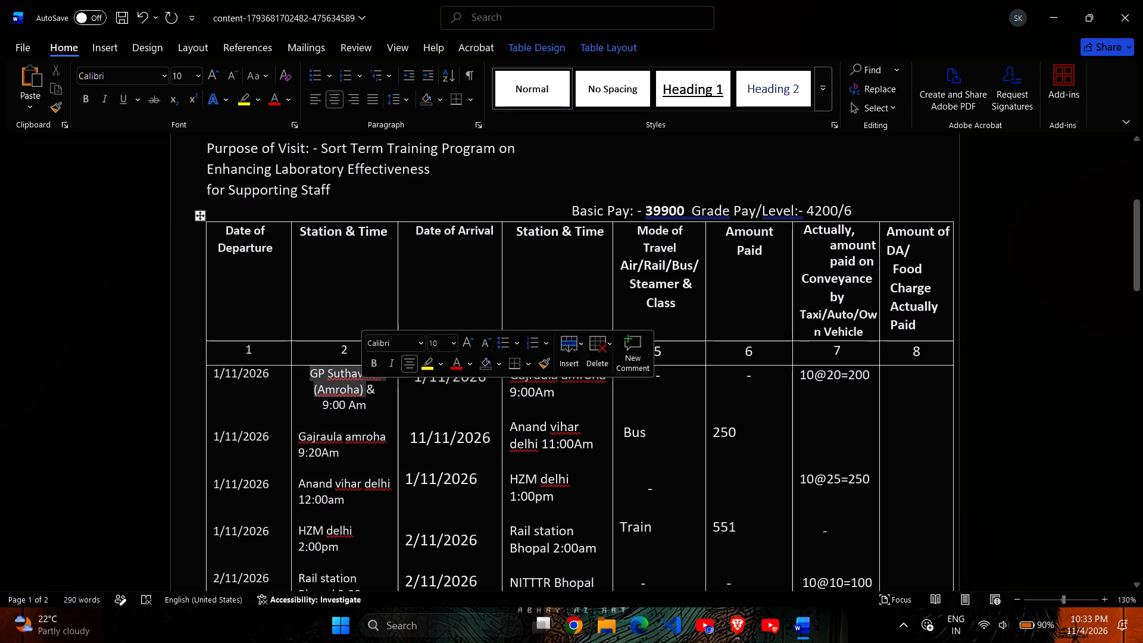
key("ctrl+c")
scroll(361, 389, "down", 2)
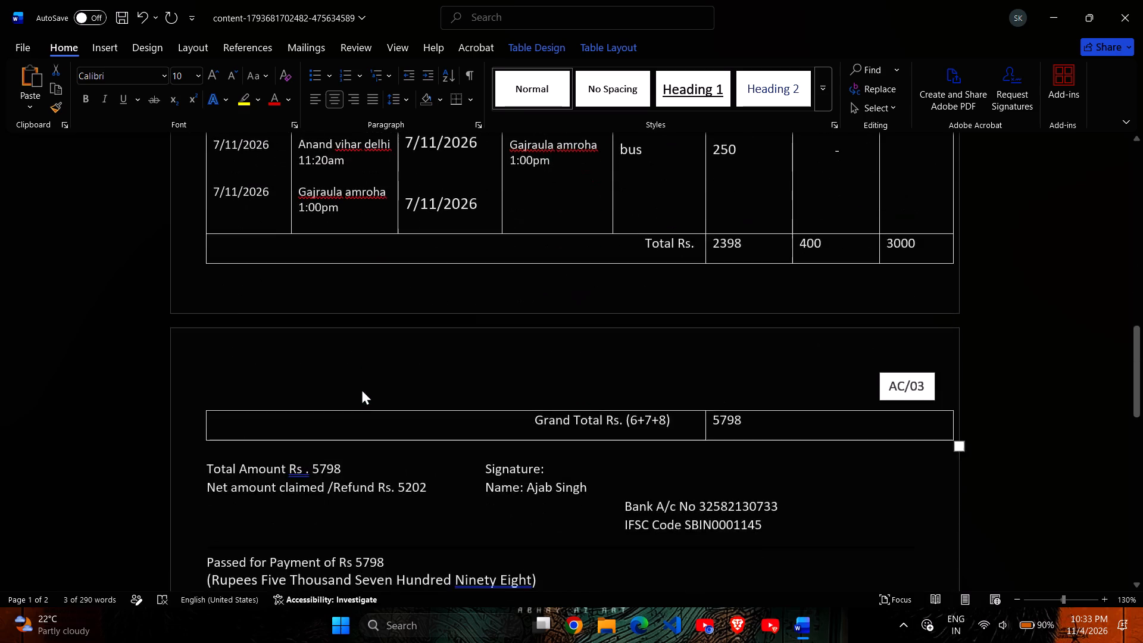
scroll(479, 321, "up", 1)
left_click(544, 376)
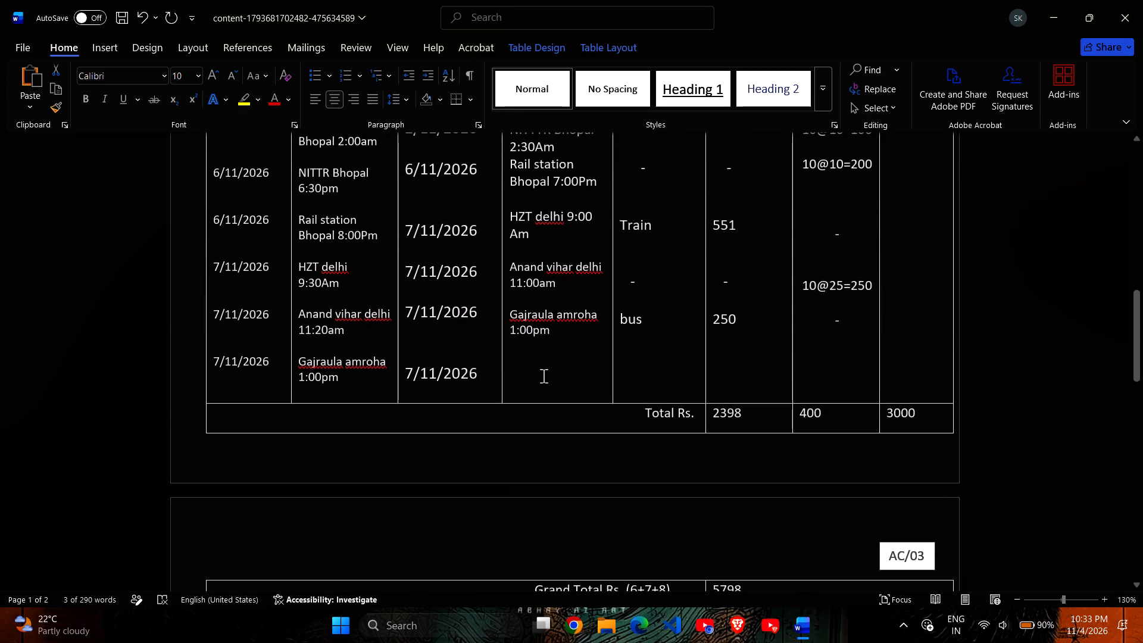
key("ctrl+v")
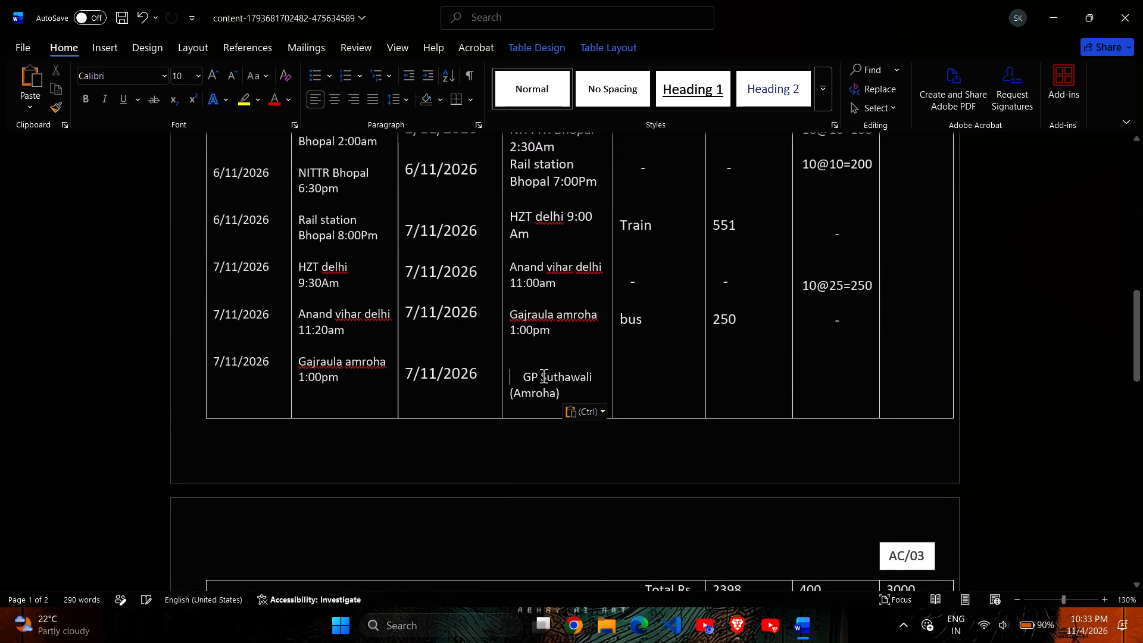
Remove the leading spaces and the extra blank line before GP Suthawali (Amroha) in column 4.
left_click(526, 374)
key("equal")
key("BackSpace")
key("BackSpace")
key("BackSpace")
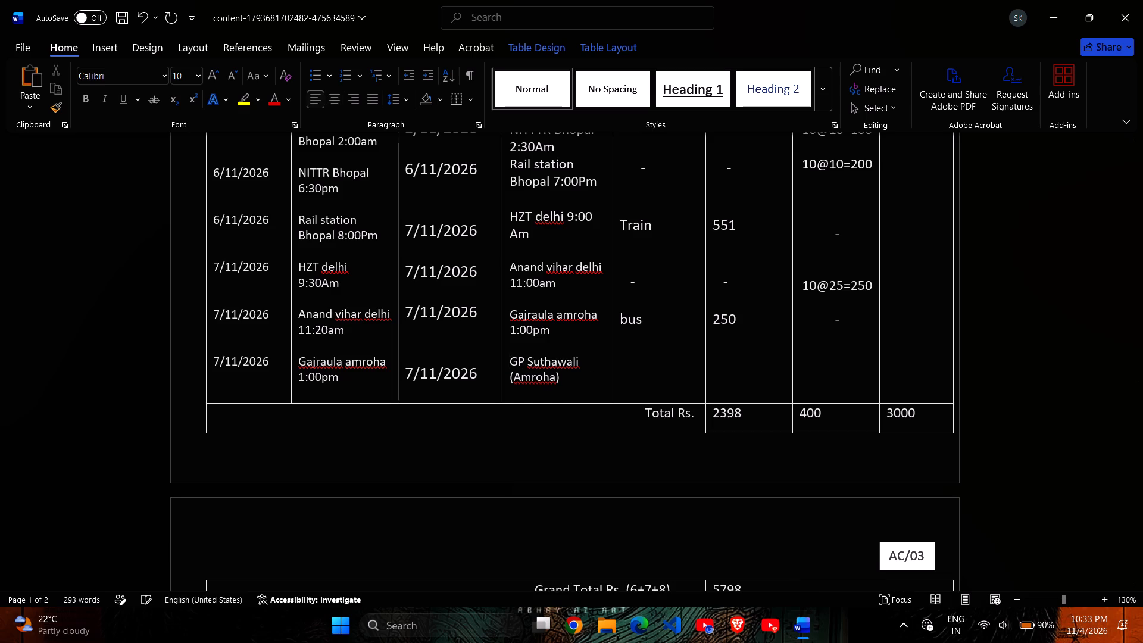
Start a new empty line for the arrival time below GP Suthawali (Amroha) in column 4.
left_click(563, 379)
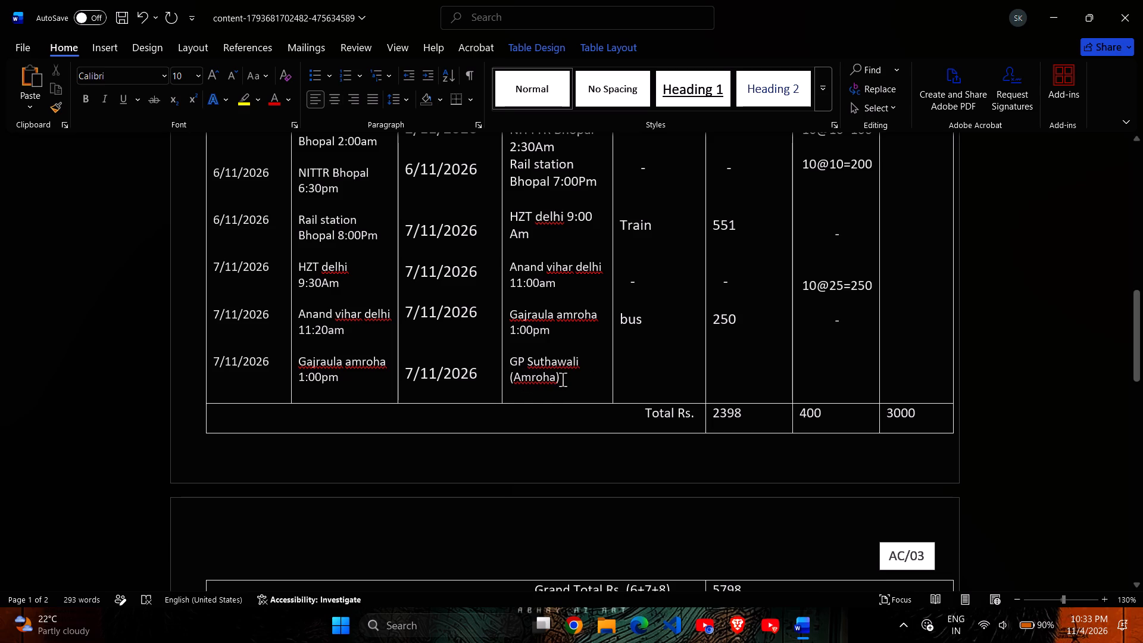
key("Return")
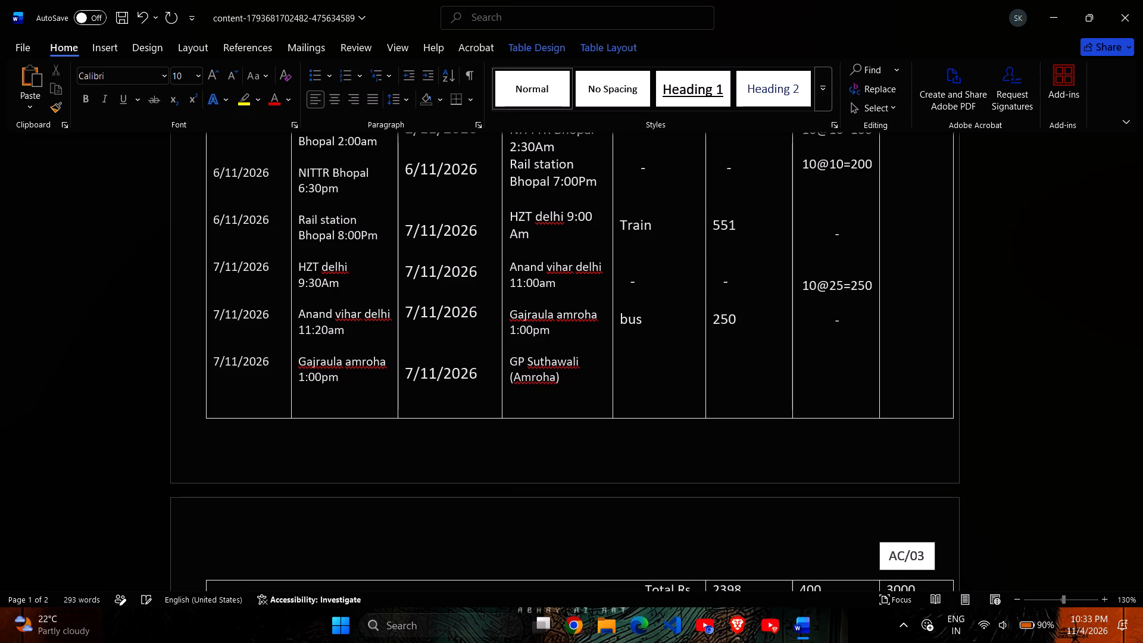
key("9")
key("BackSpace")
Left-align the lines of the first column 2 entry, GP Suthawali (Amroha) 9:00 Am, and remove the & after (Amroha).
scroll(630, 373, "up", 1)
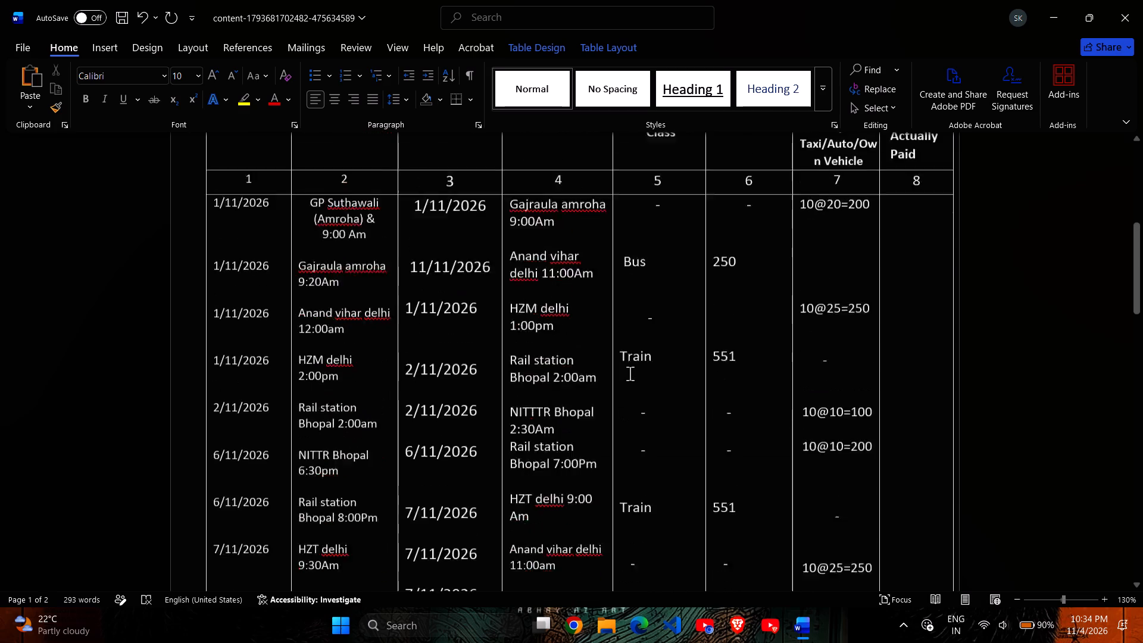
scroll(630, 373, "up", 3)
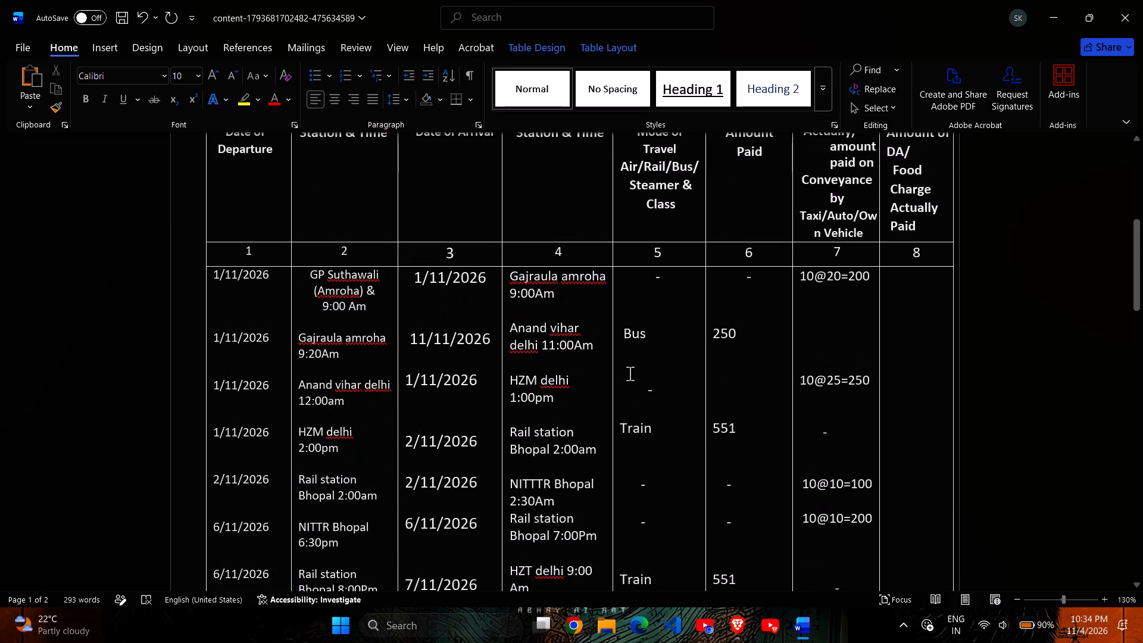
scroll(630, 373, "up", 3)
left_click(310, 271)
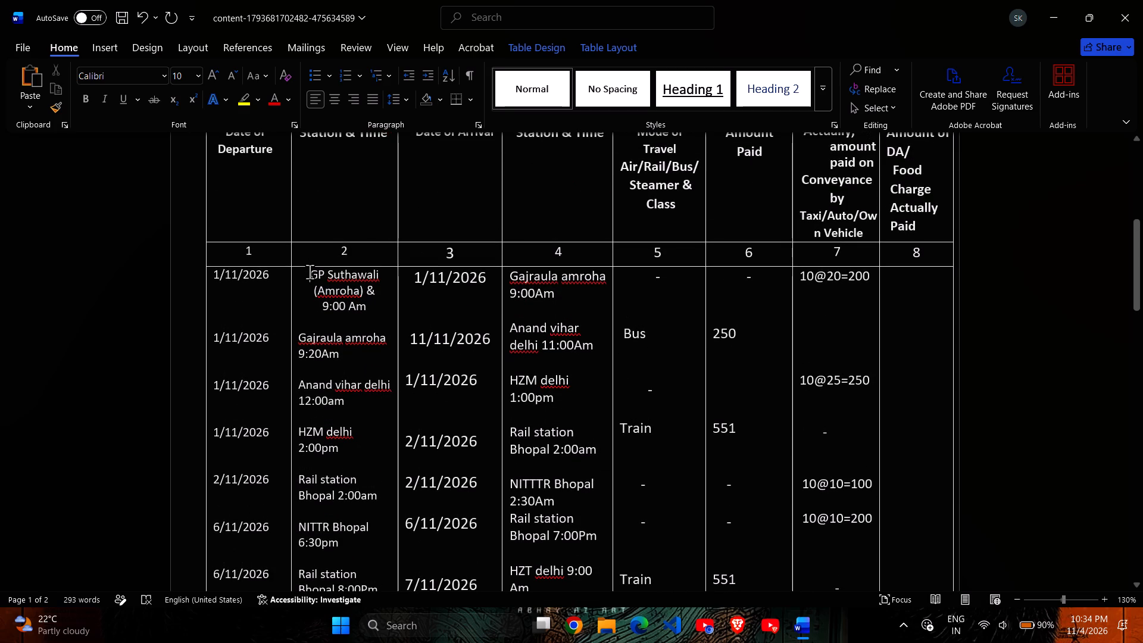
key("BackSpace")
key("BackSpace")
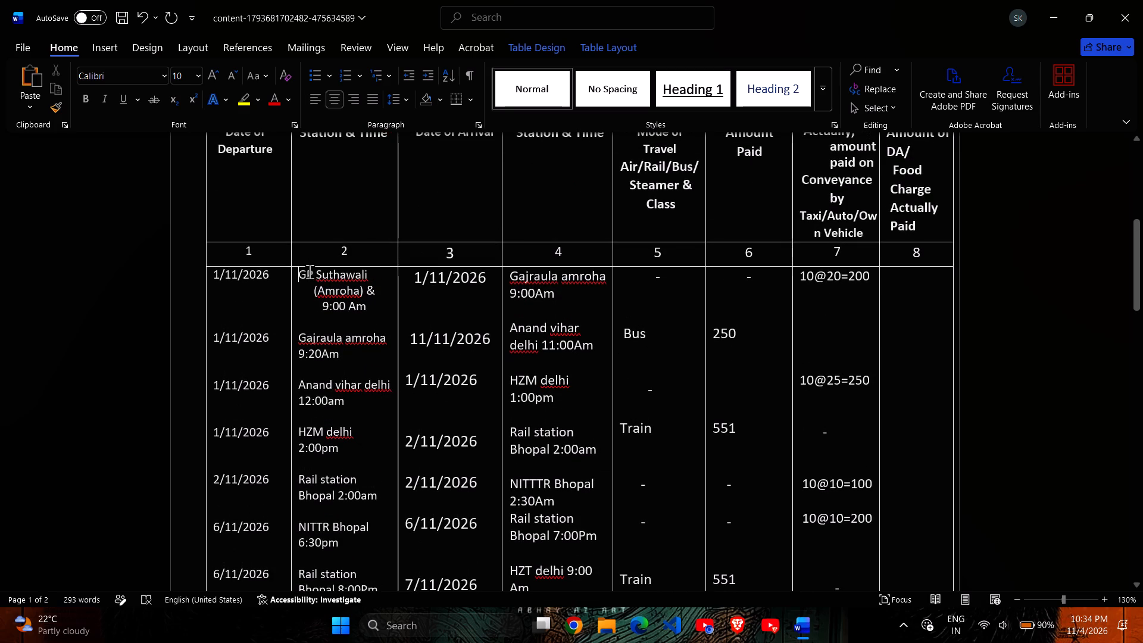
left_click(311, 286)
key("BackSpace")
key("BackSpace")
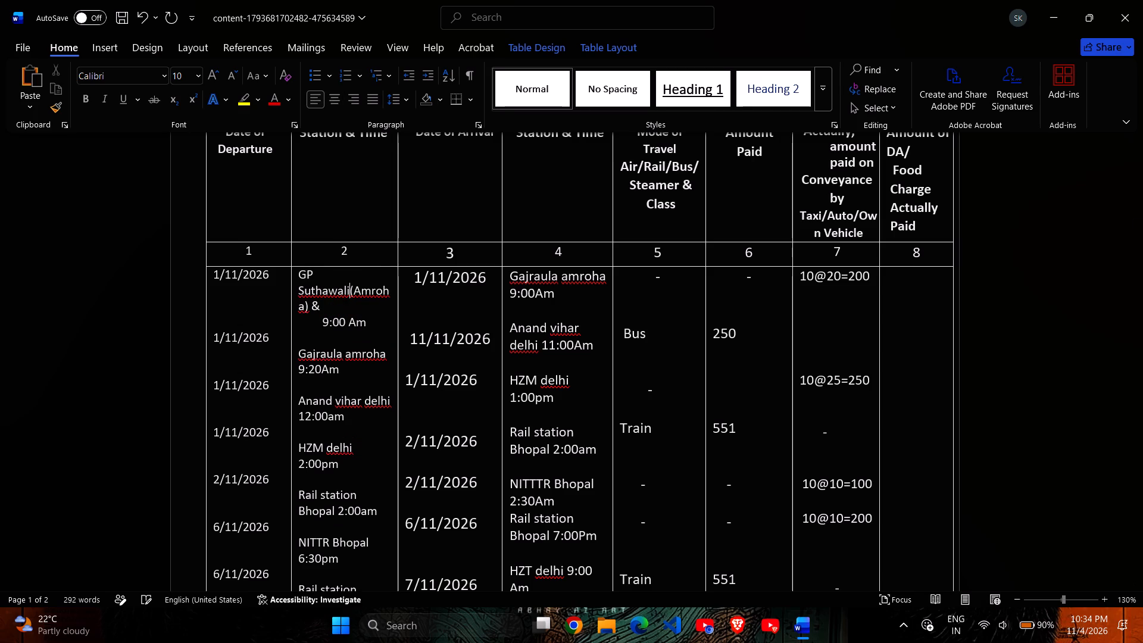
key("ctrl+z")
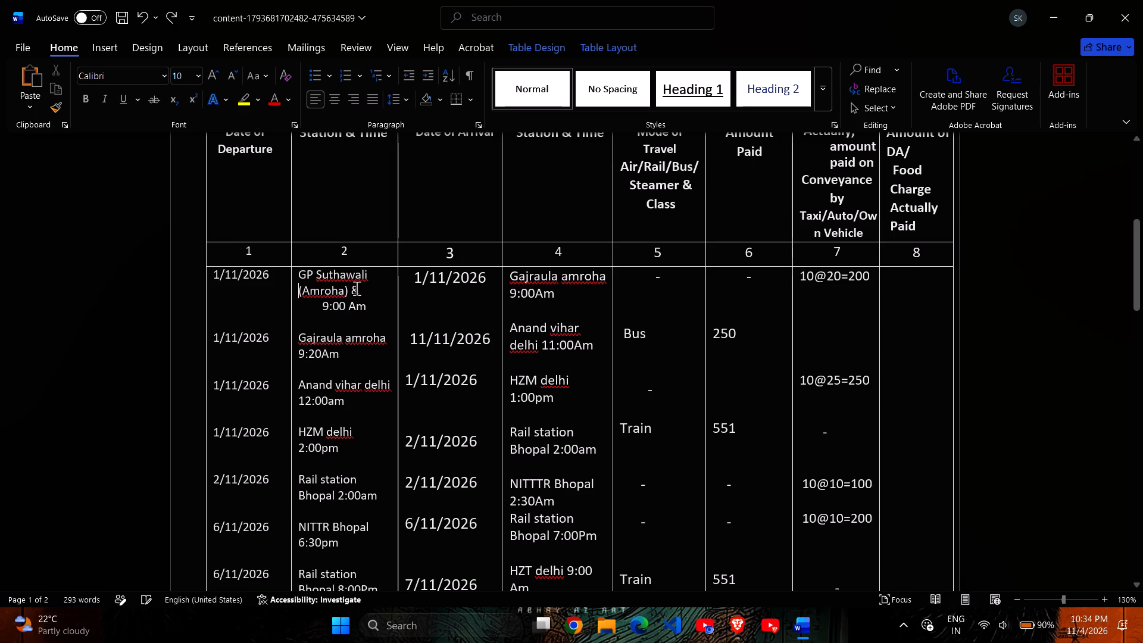
left_click(358, 288)
key("BackSpace")
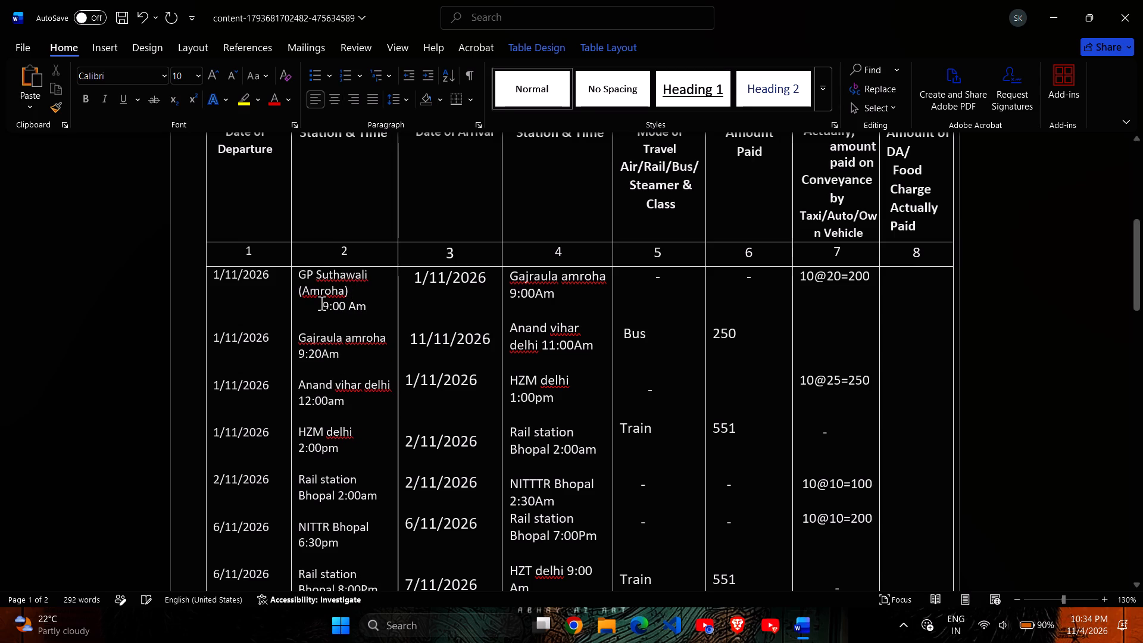
left_click(321, 303)
key("BackSpace")
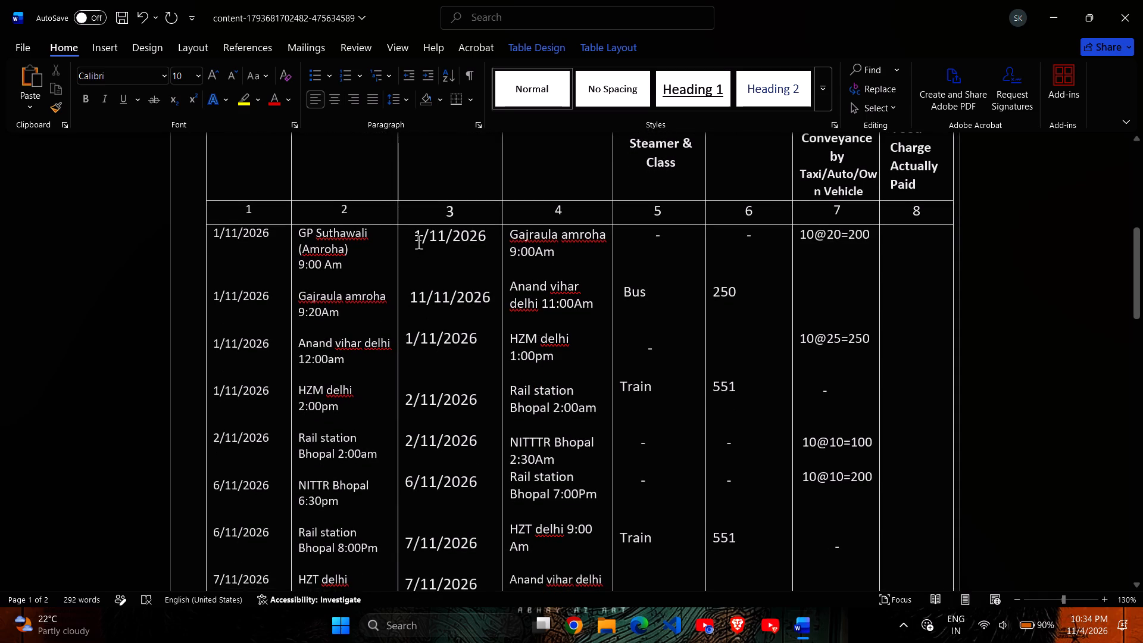
Align the first two arrival dates in column 3 to the cell's left edge and correct the second one to 1/11/2026.
left_click(419, 242)
left_click(416, 241)
key("BackSpace")
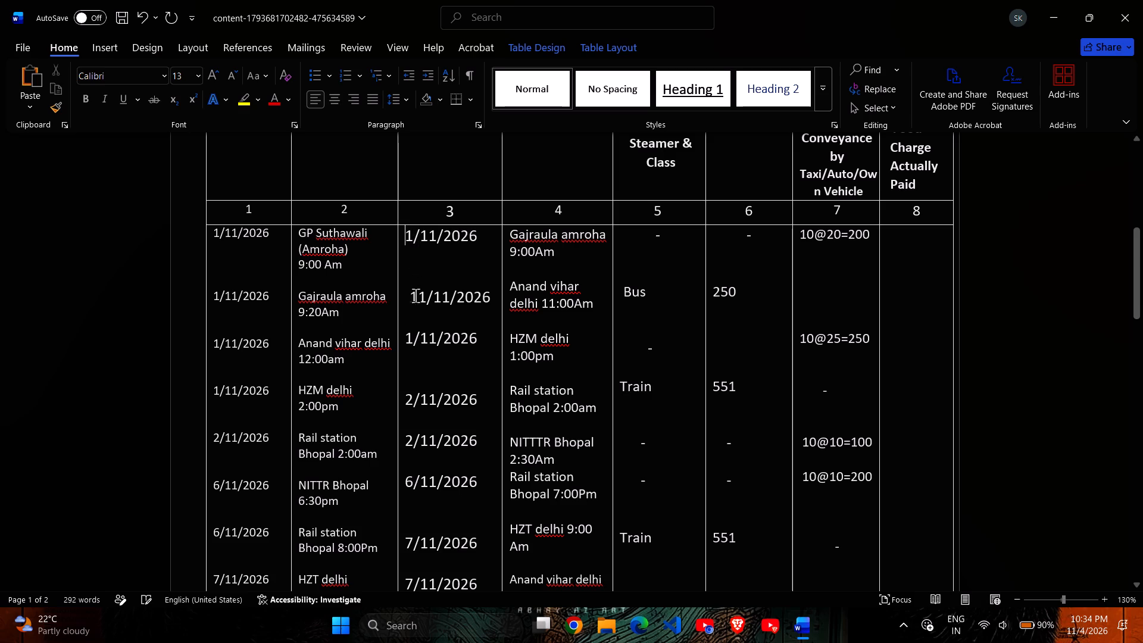
left_click(410, 296)
key("BackSpace")
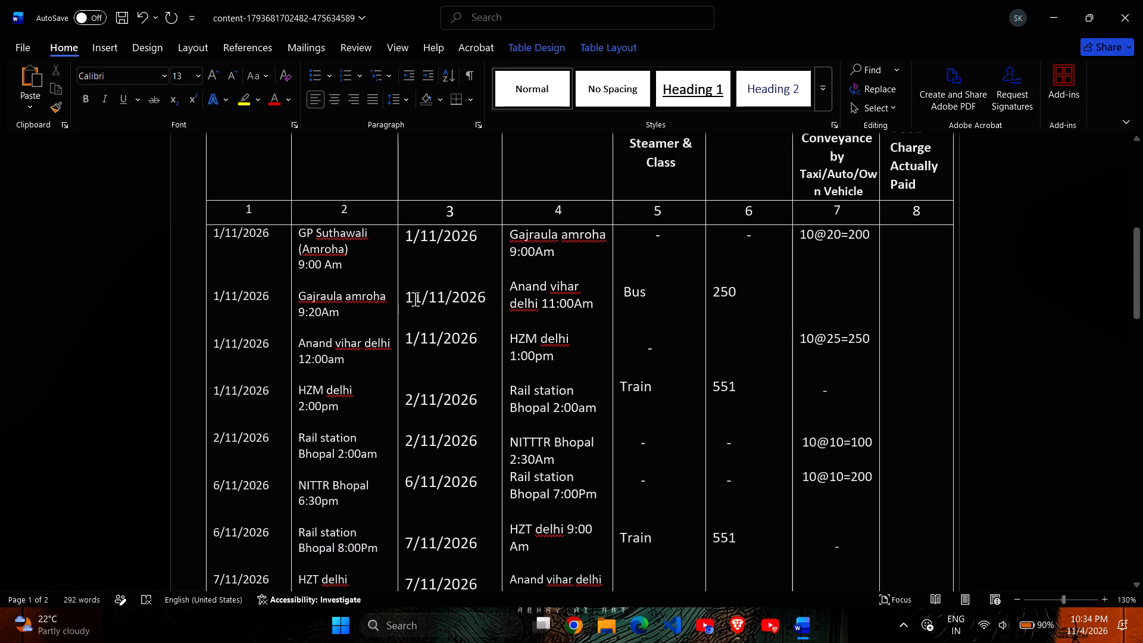
left_click(416, 299)
key("BackSpace")
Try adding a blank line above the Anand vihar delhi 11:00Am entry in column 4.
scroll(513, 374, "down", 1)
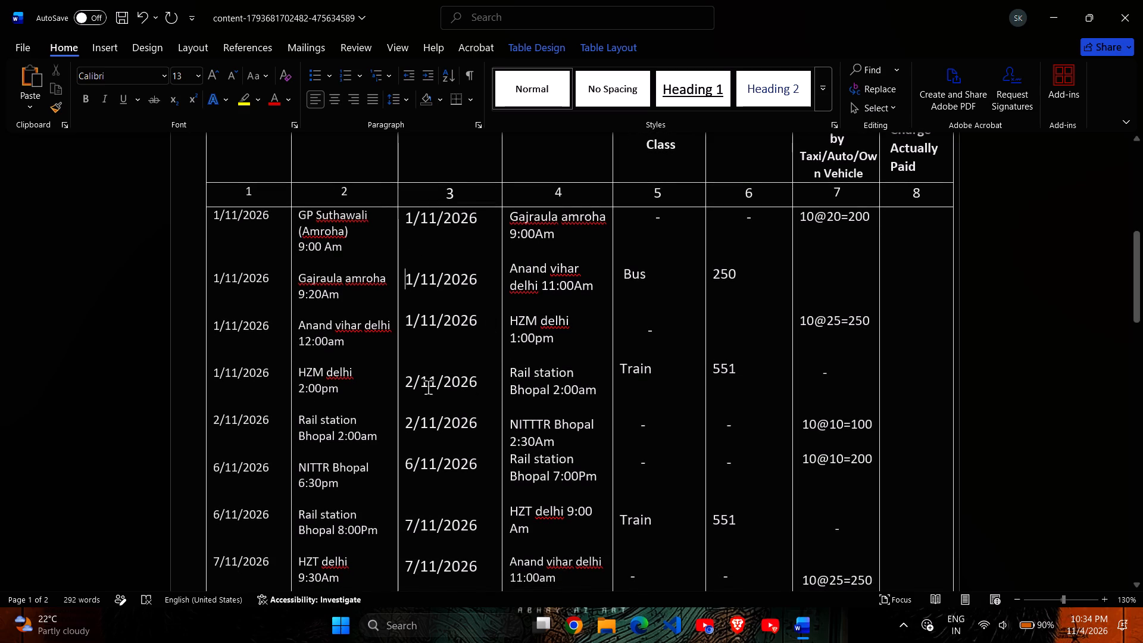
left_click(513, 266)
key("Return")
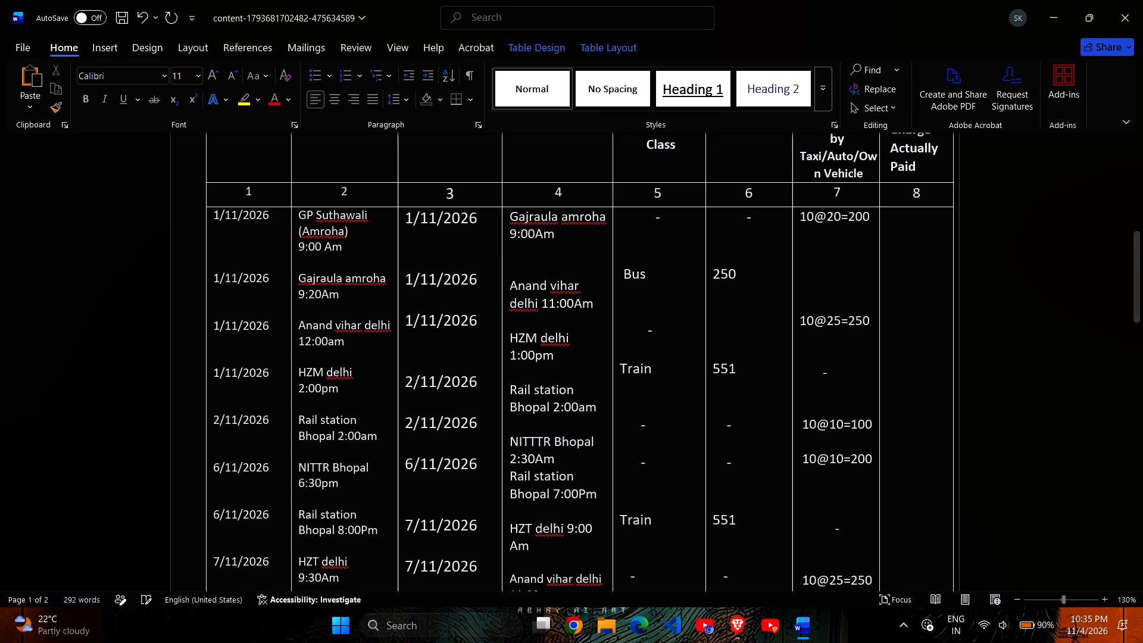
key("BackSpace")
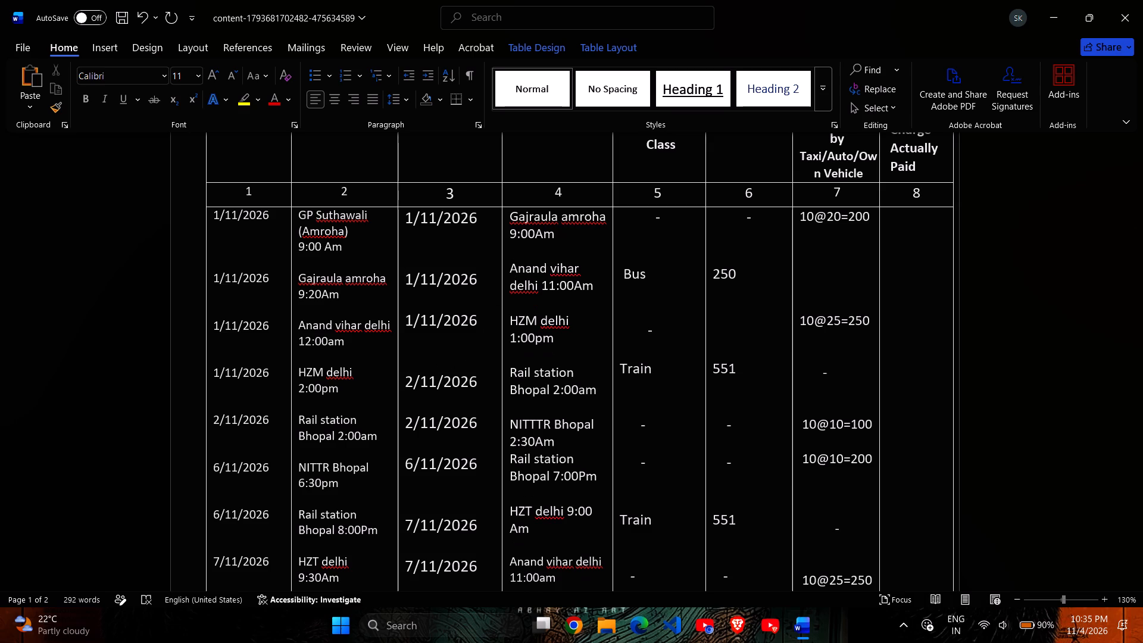
Review the journey dates, stations and times through the table down to the last GP Suthawali (Amroha) arrival entry.
scroll(517, 316, "down", 1)
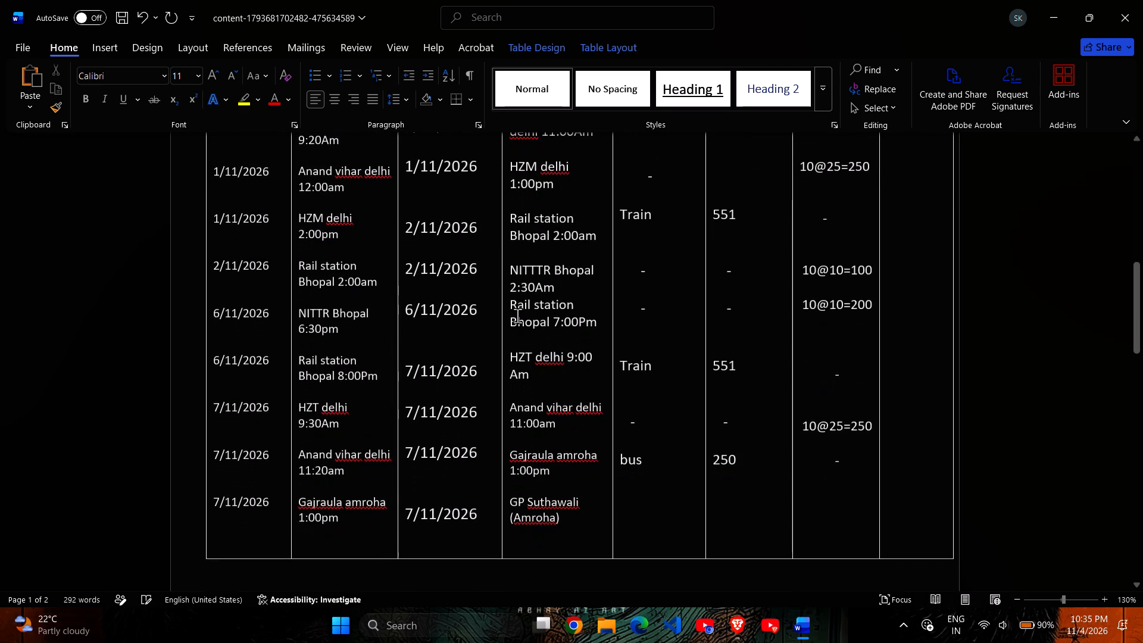
scroll(517, 316, "down", 1)
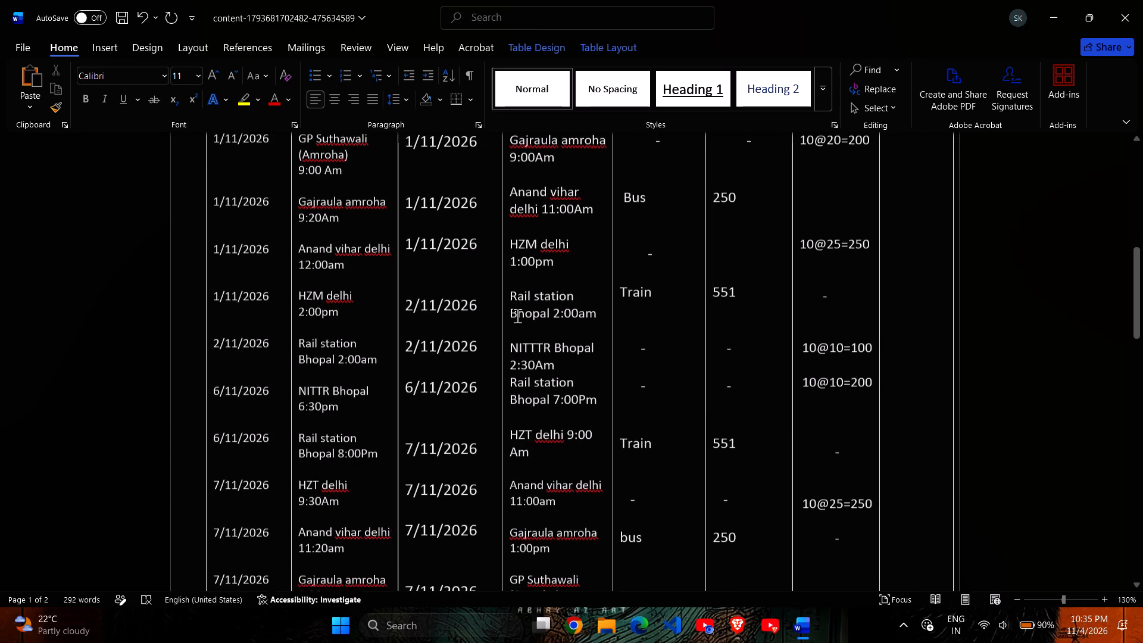
scroll(517, 316, "down", 1)
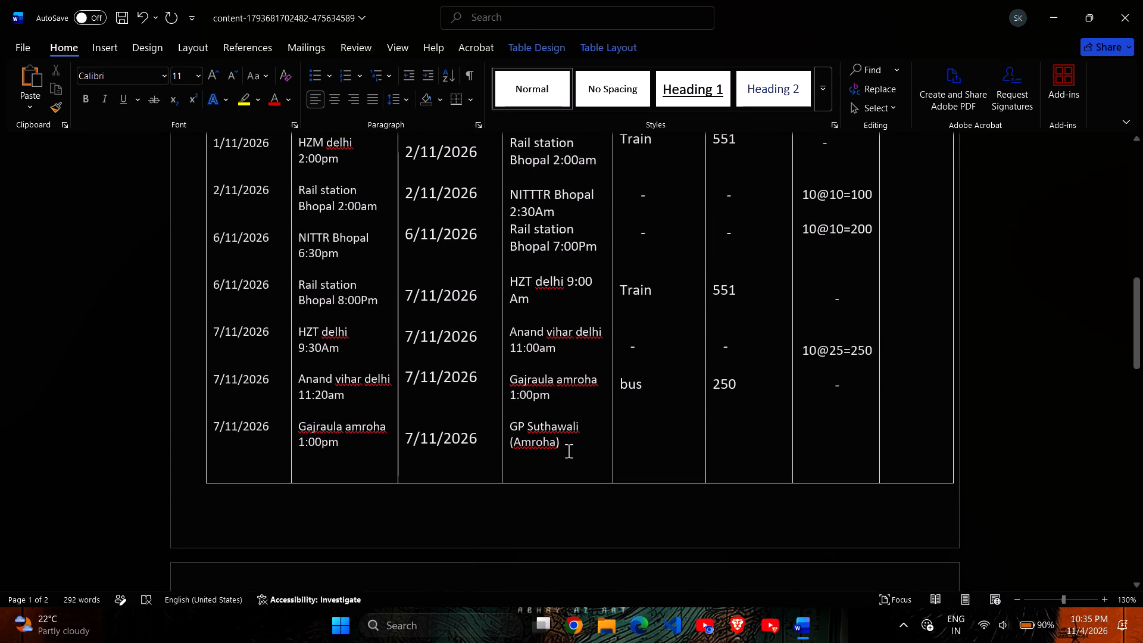
left_click(569, 451)
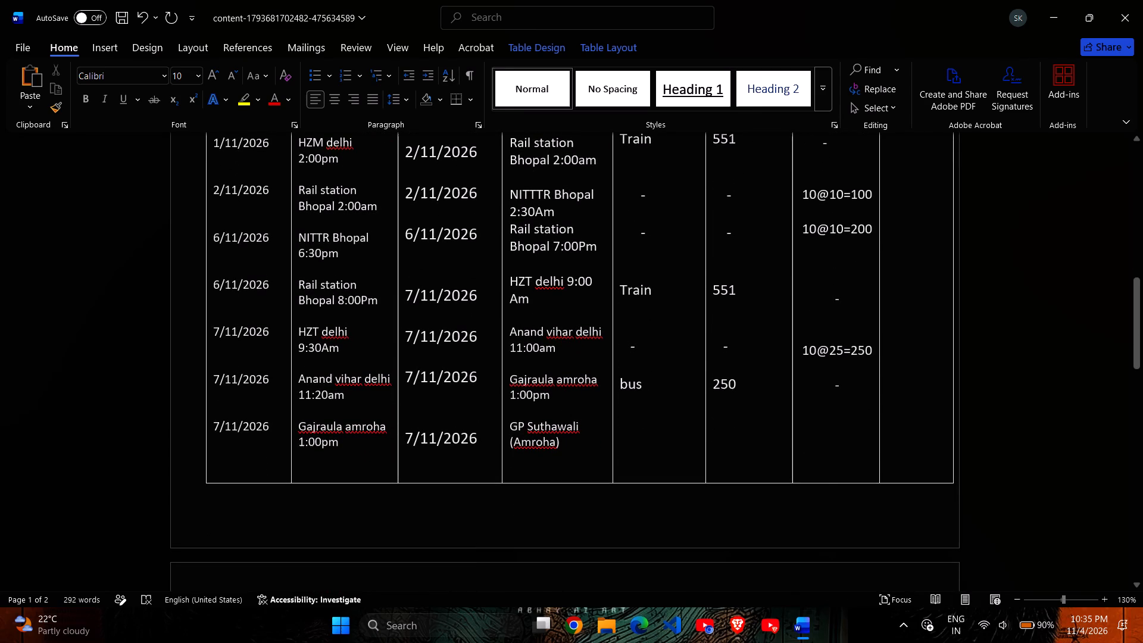
scroll(569, 451, "up", 2)
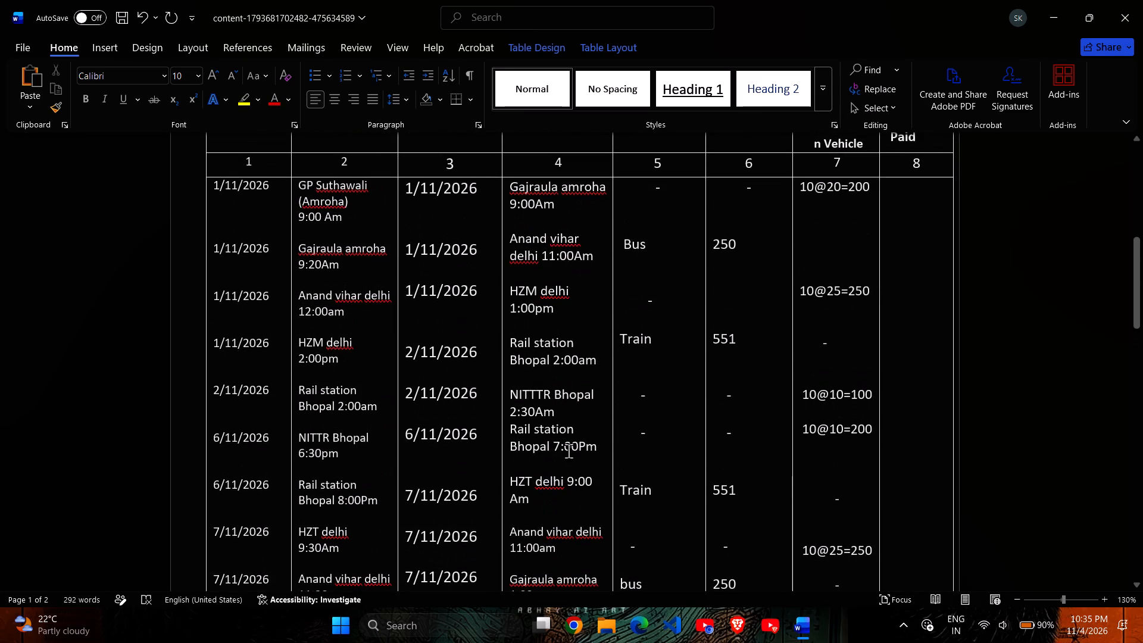
scroll(569, 451, "up", 3)
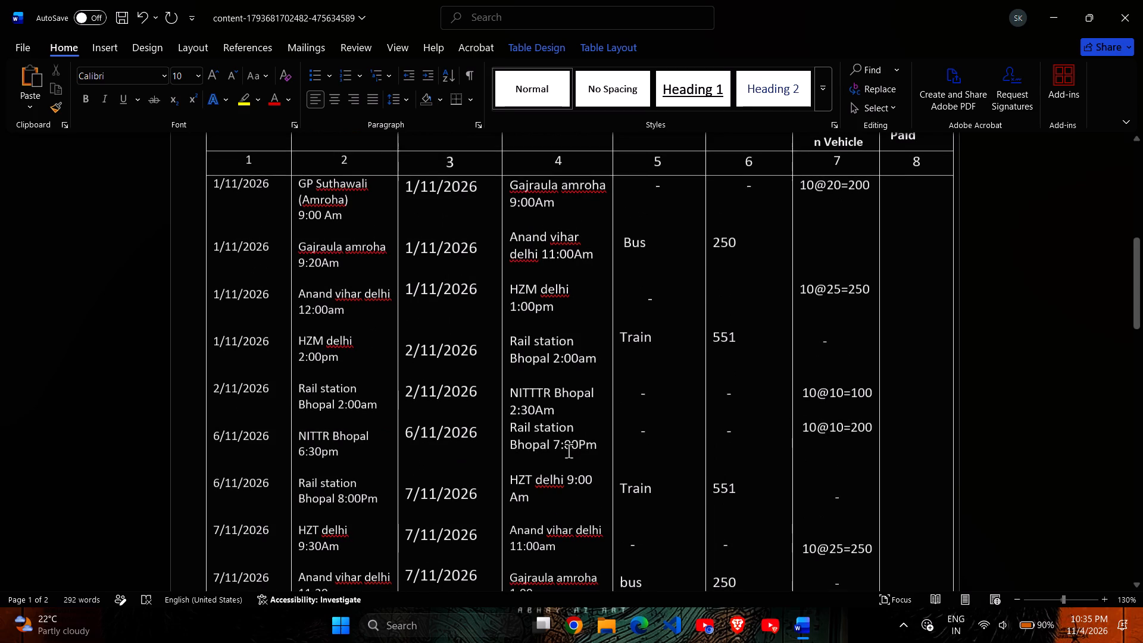
scroll(569, 451, "up", 1)
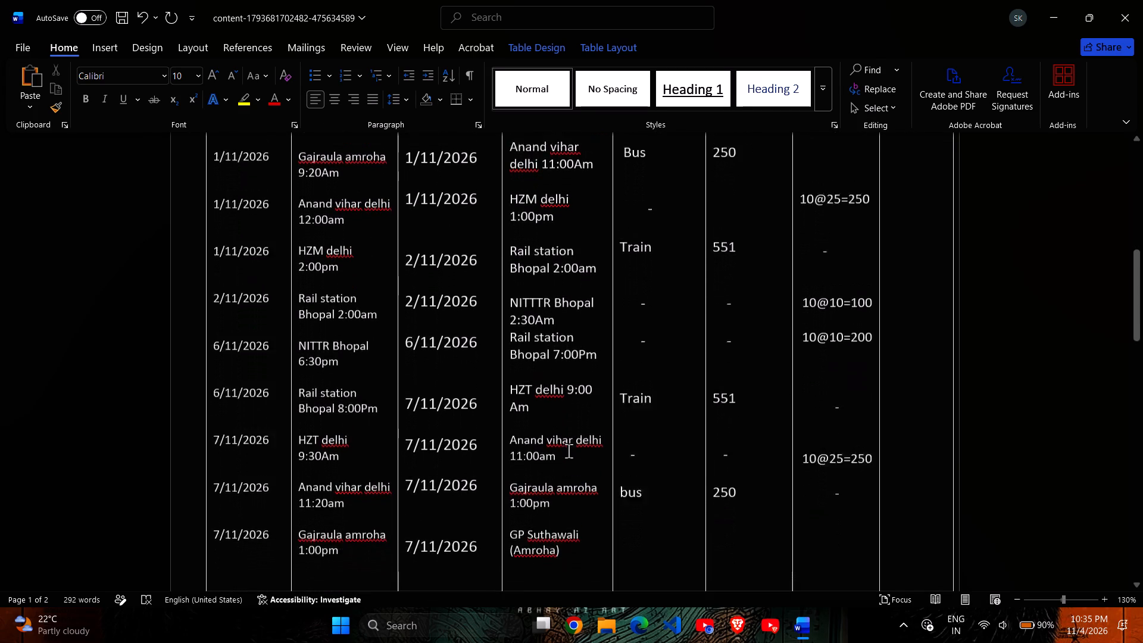
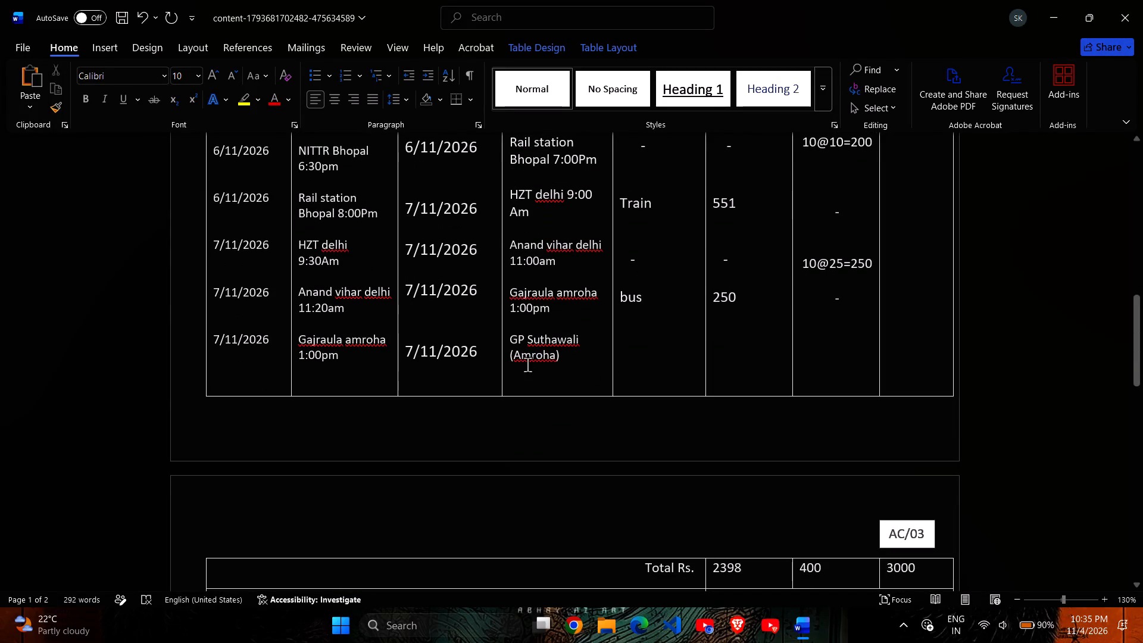
Add the arrival time 2:00Am below the last GP Suthawali (Amroha) entry in column 4.
left_click(533, 372)
key("2")
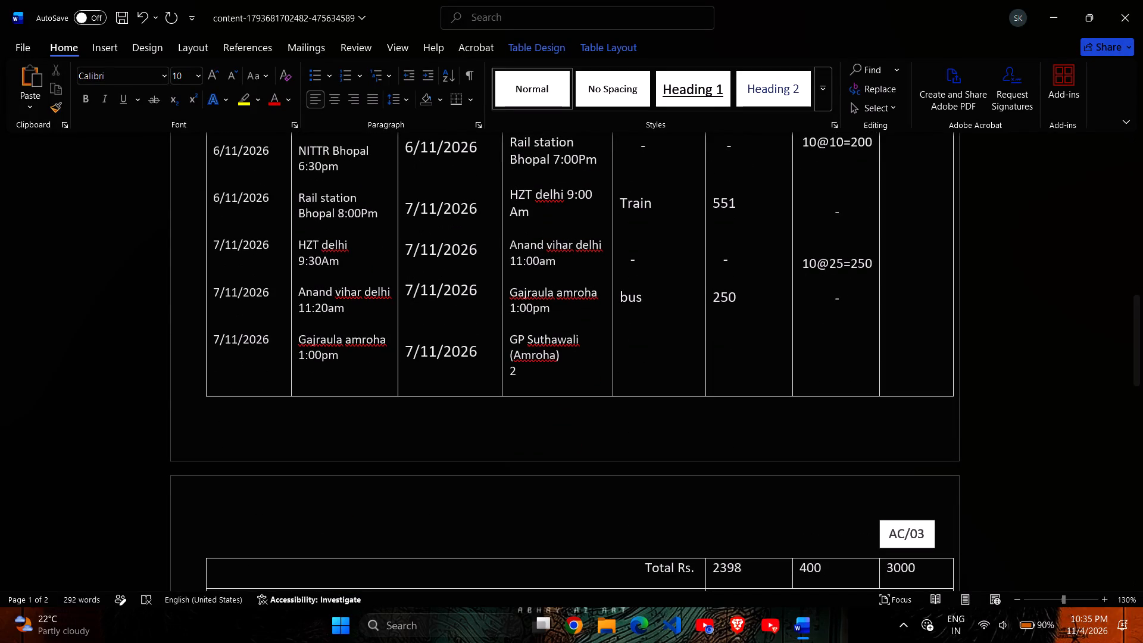
type(":00Am")
Enter an indented dash as the travel mode for the final Gajraula amroha to GP Suthawali journey, below the last Bus entry.
left_click(648, 354)
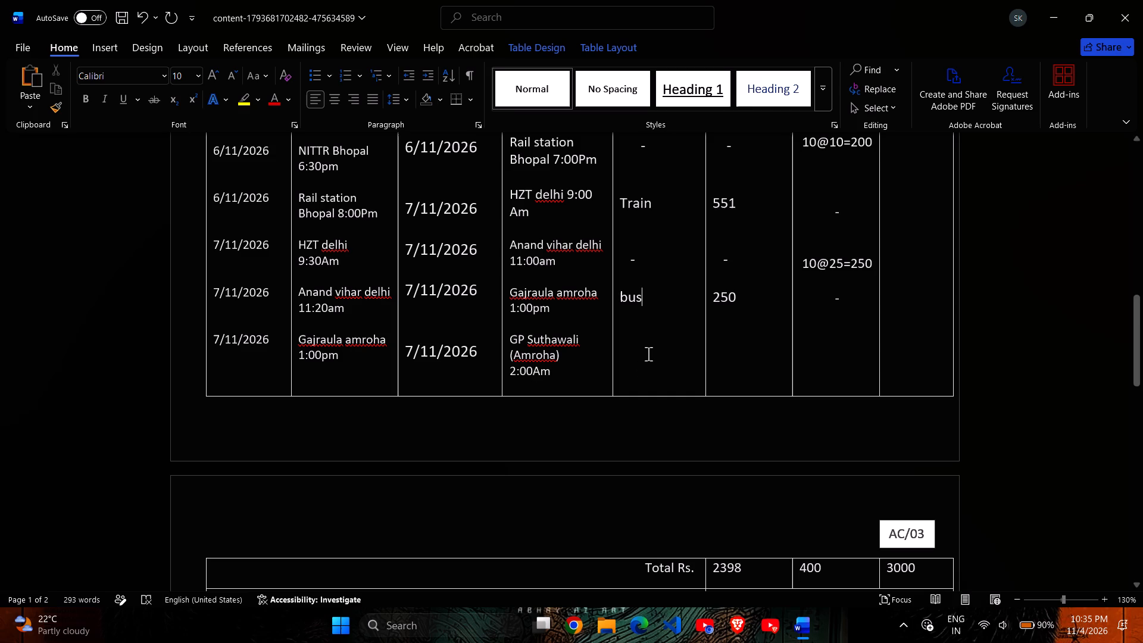
left_click_drag(648, 354, 679, 351)
key("Return")
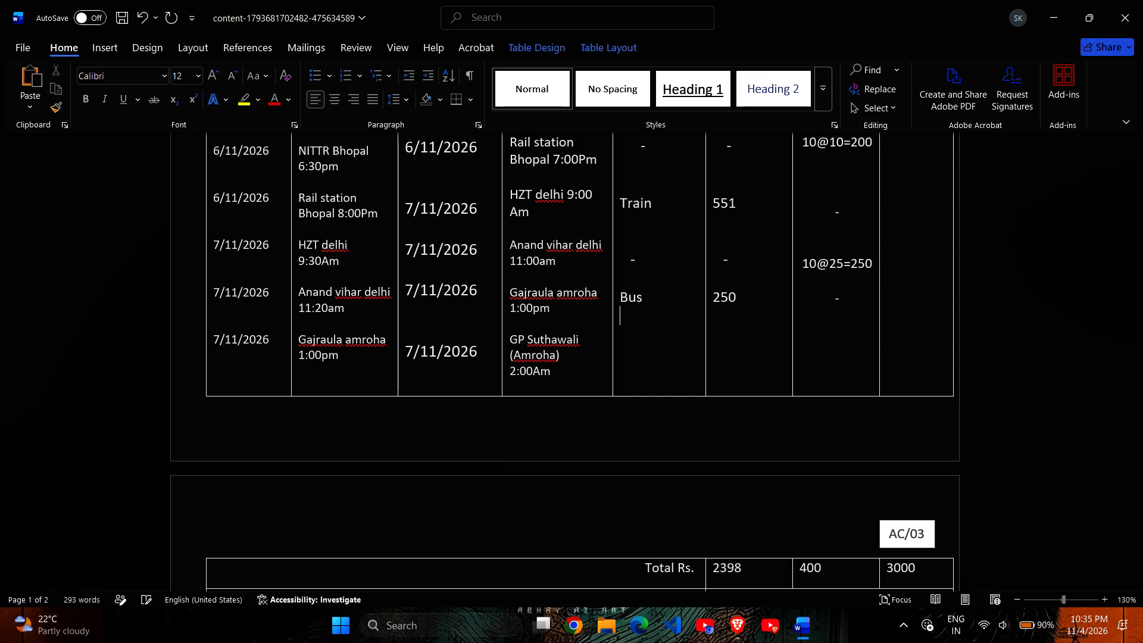
key("Return")
key("Return")
scroll(679, 351, "up", 4)
scroll(679, 351, "down", 2)
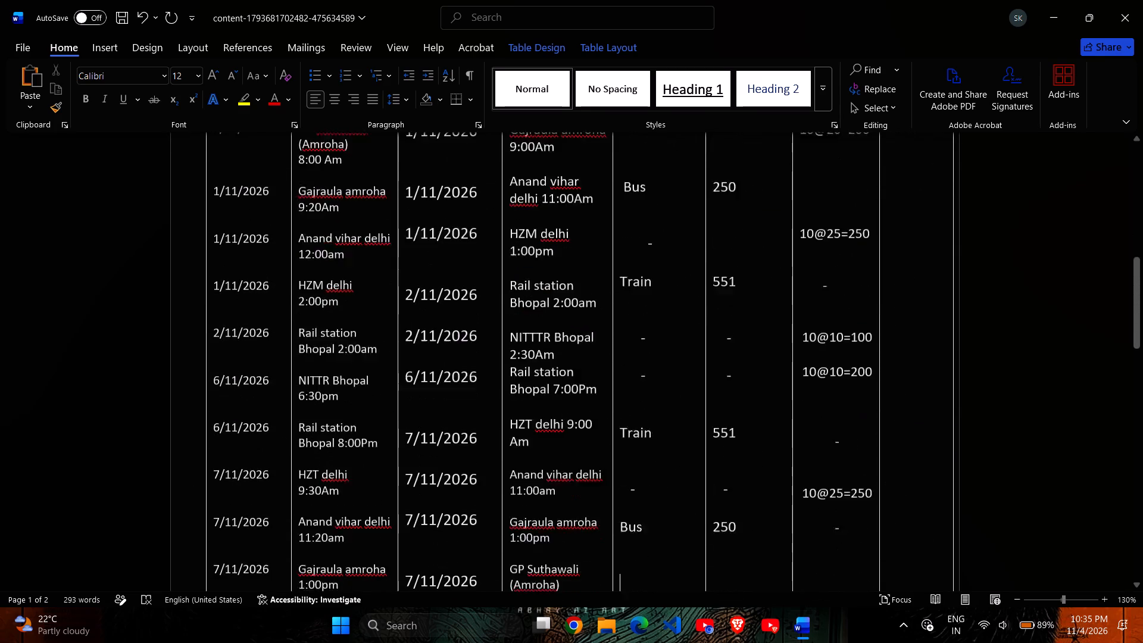
scroll(679, 351, "down", 1)
key("space")
key("space")
key("space")
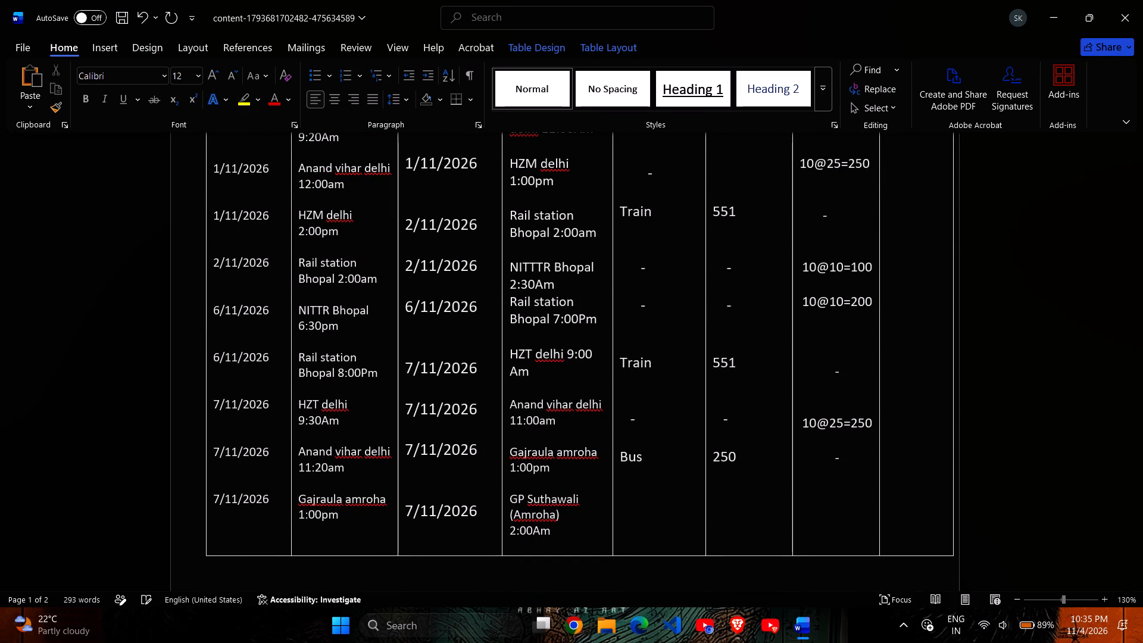
key("space")
key("minus")
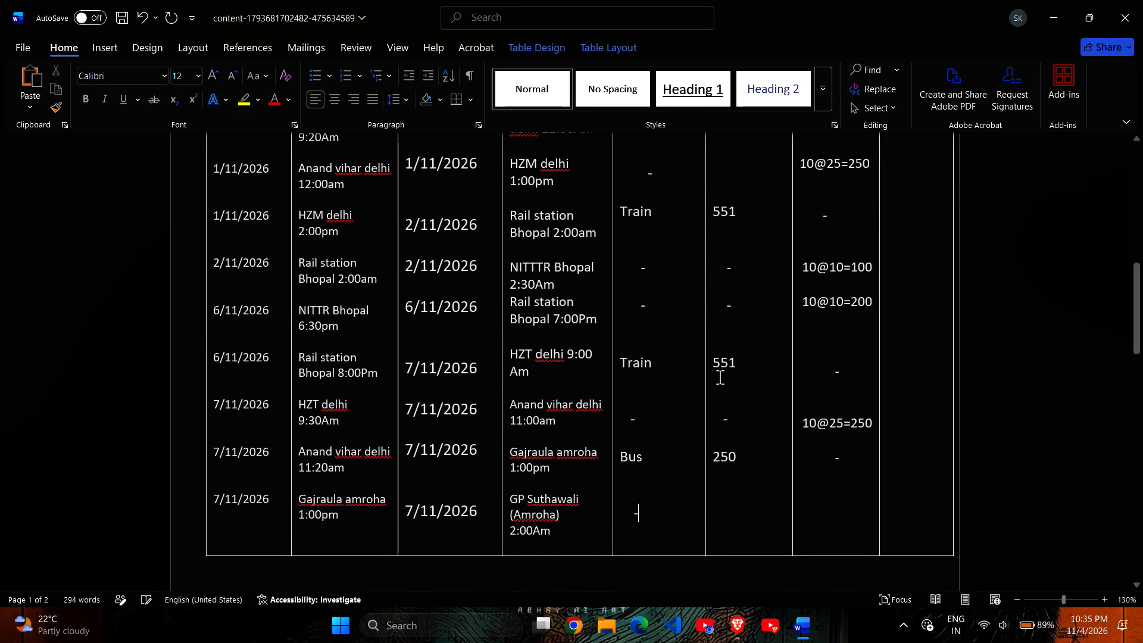
Enter a dash as the fare for the final GP Suthawali journey, a few lines below the last 250 fare.
left_click(751, 458)
key("Return")
key("Return")
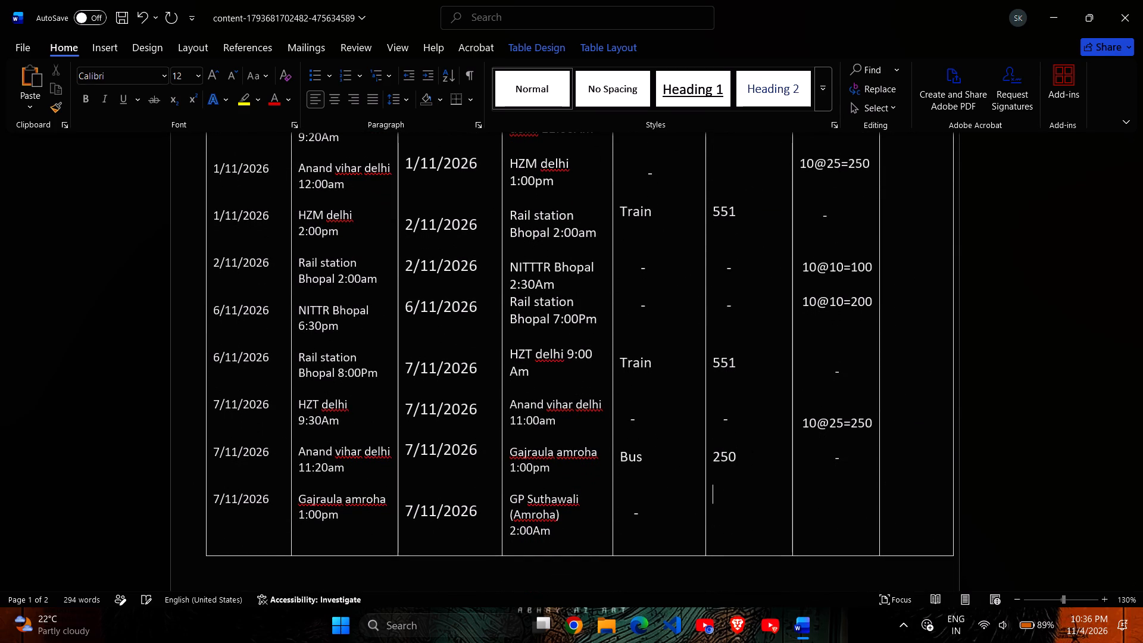
key("Return")
key("space")
type("-")
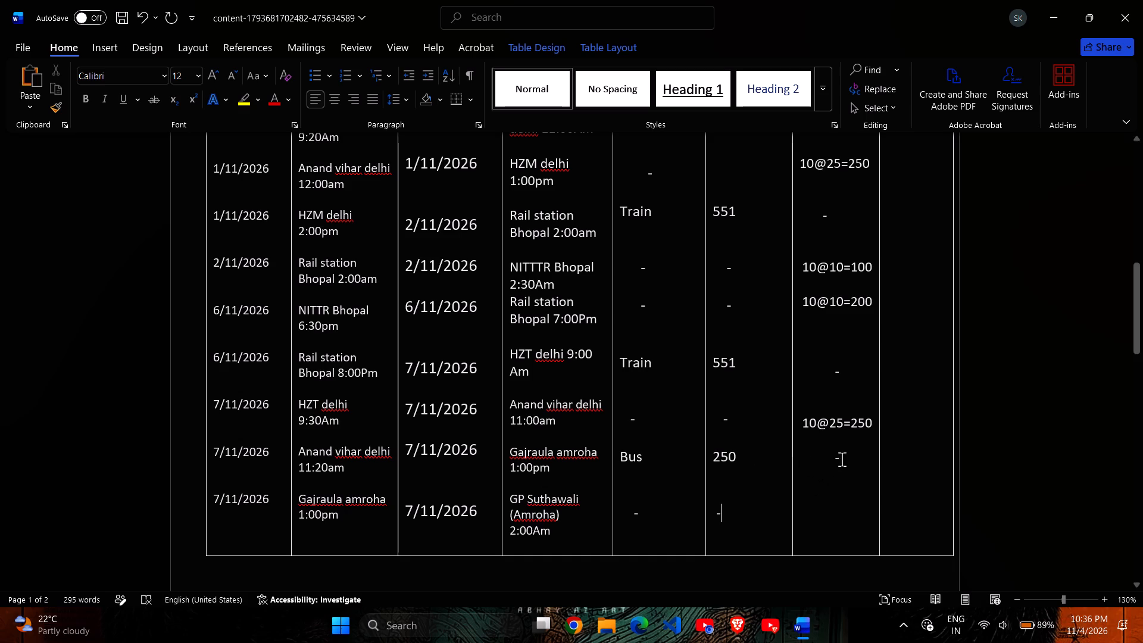
Add the conveyance entry for the final GP Suthawali journey below the last dash in the conveyance column.
left_click(854, 448)
left_click(859, 457)
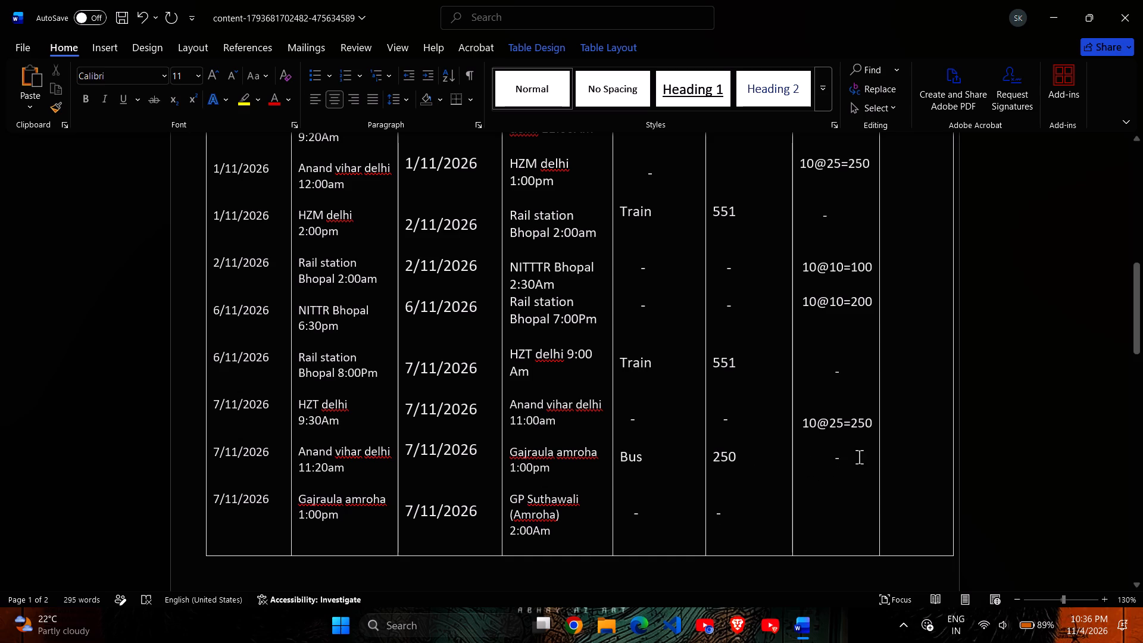
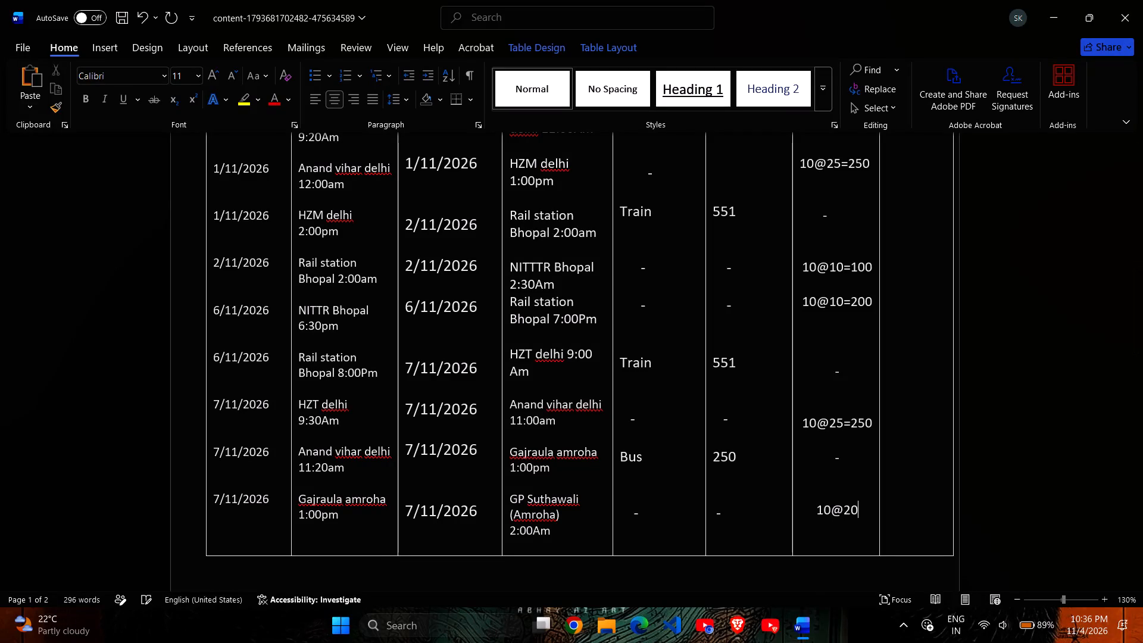
Complete the conveyance entry for the final GP Suthawali (Amroha) journey in column 7 so it reads 10@20=200.
key("equal")
type("20")
key("0")
scroll(864, 536, "right", 1)
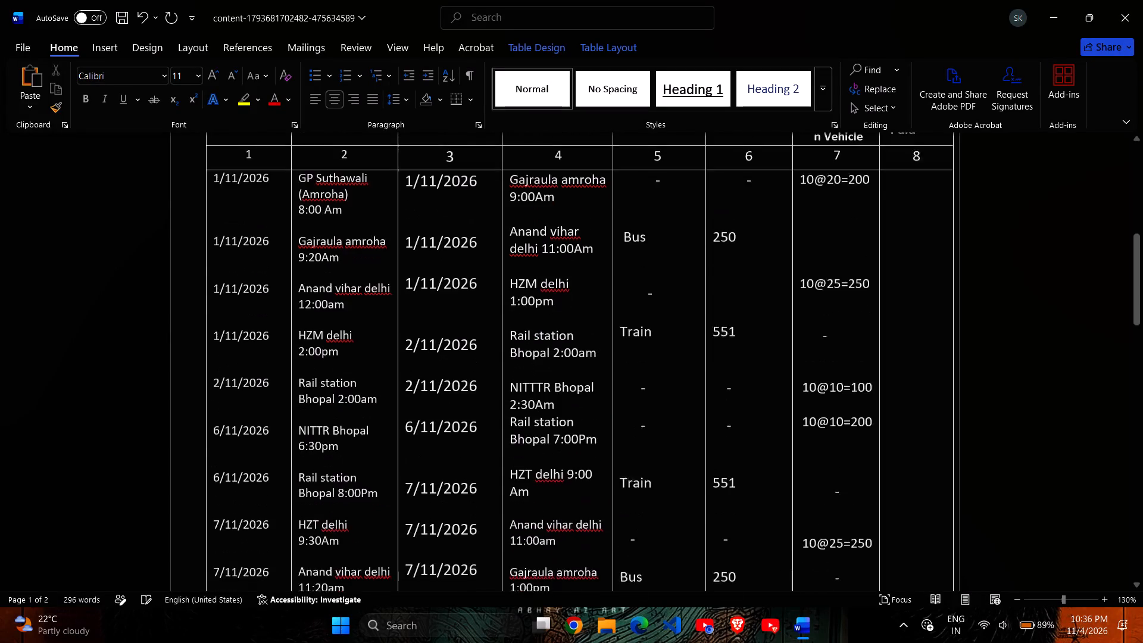